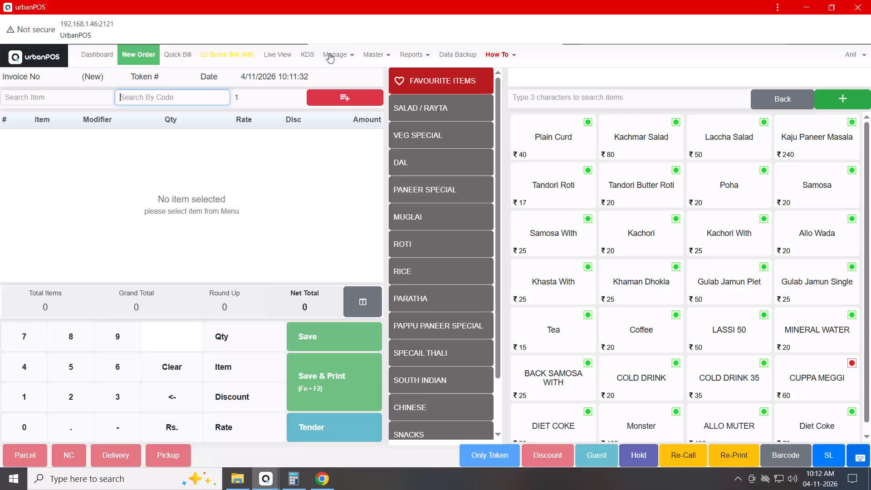
Generate the summary Collection Report for user Anil for 04/11/2026 and review it.
left_click(394, 52)
left_click(411, 55)
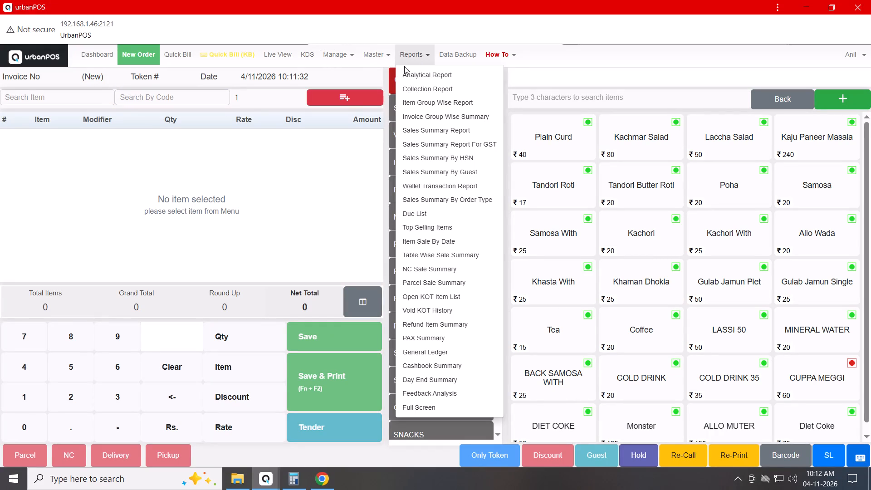
left_click(406, 89)
left_click(221, 142)
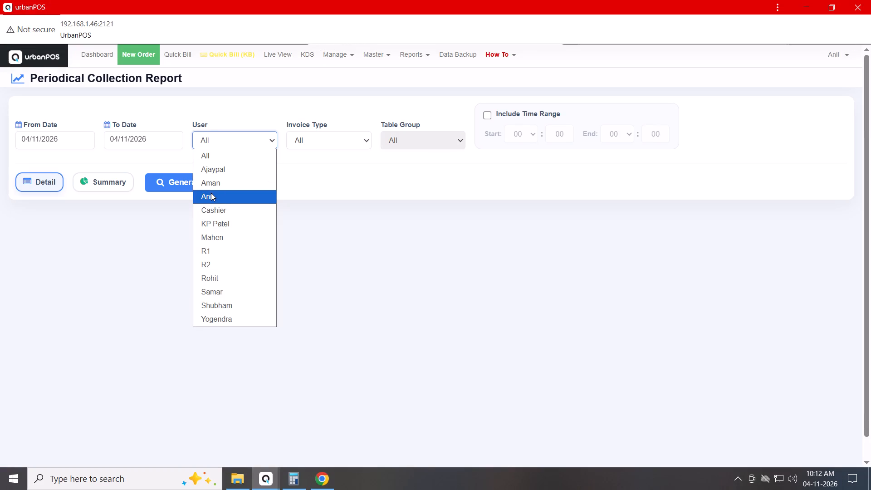
left_click(211, 193)
left_click(122, 174)
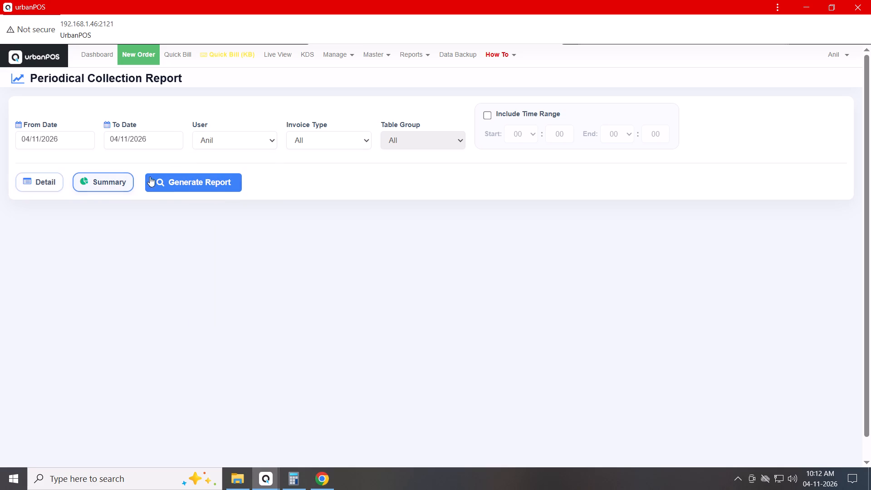
left_click(182, 176)
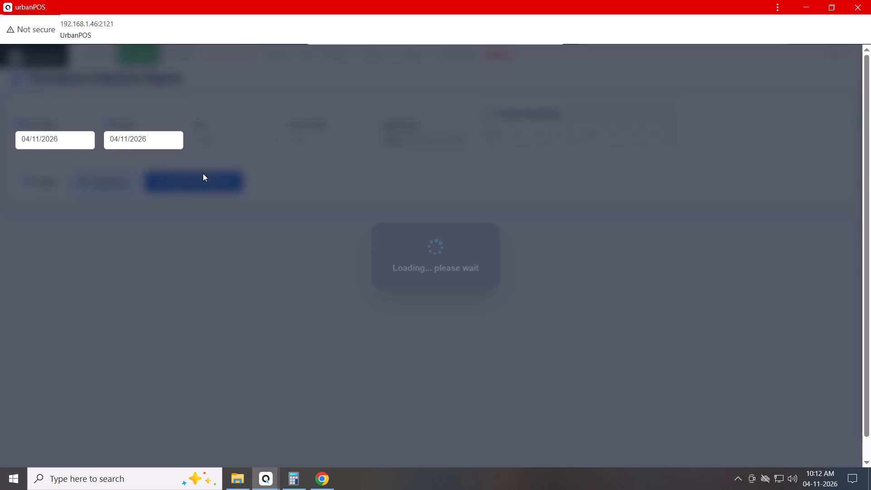
scroll(225, 169, "down", 2)
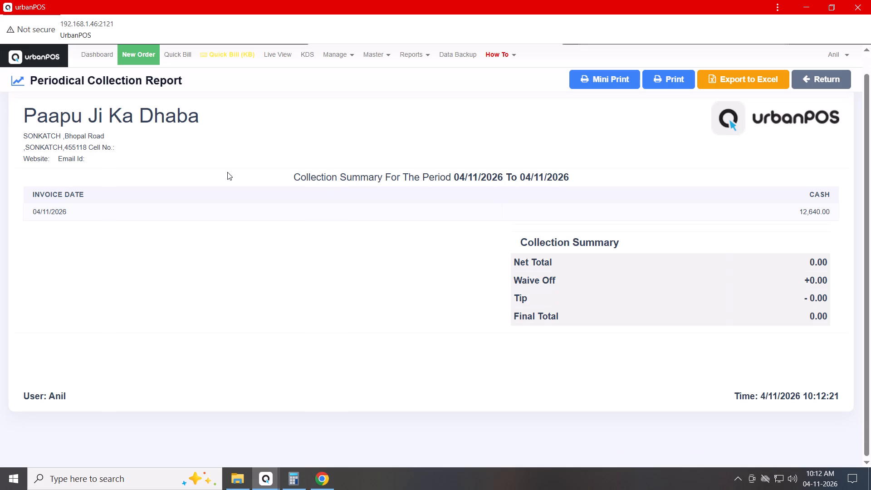
scroll(227, 172, "up", 3)
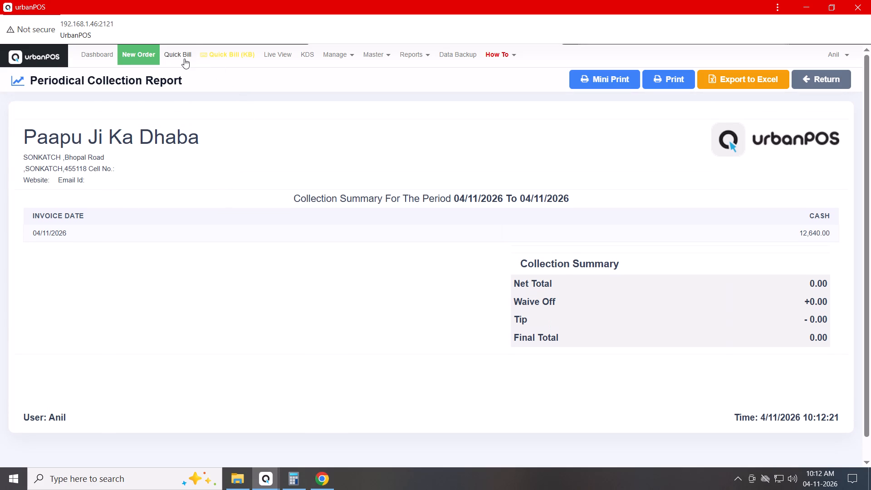
Start a quick bill and add 2 Poha (code 02), 4 Kachori (code 05) and 2 Jalebi 1 Pal (code 168).
left_click(184, 59)
left_click(184, 59)
left_click(184, 59)
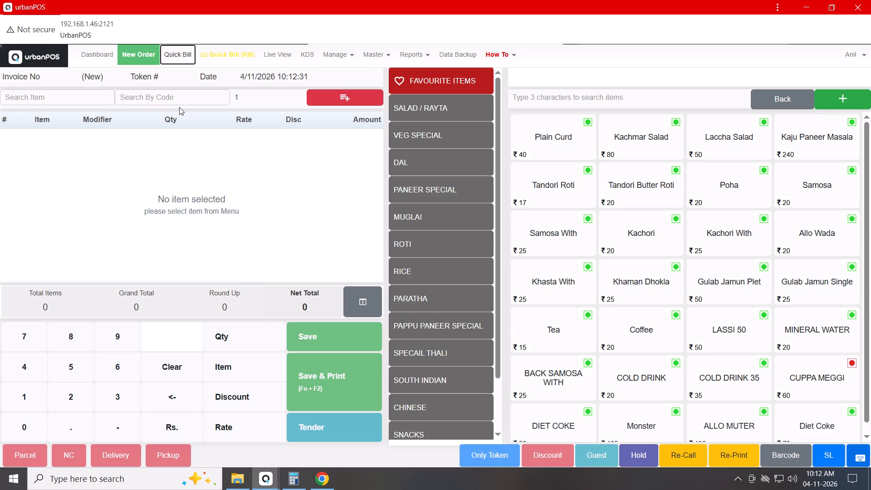
left_click(190, 98)
type("02")
key("Return")
key("2")
key("Return")
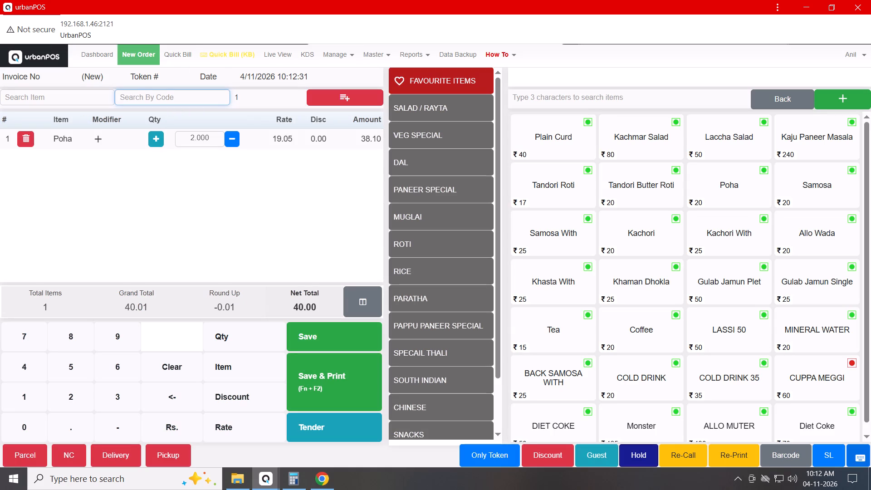
type("05")
key("Return")
key("4")
key("Return")
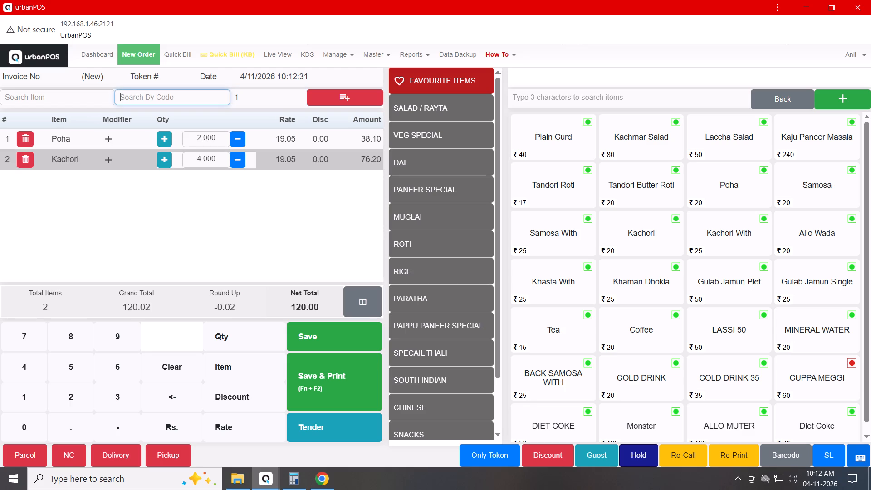
type("168")
key("Return")
key("2")
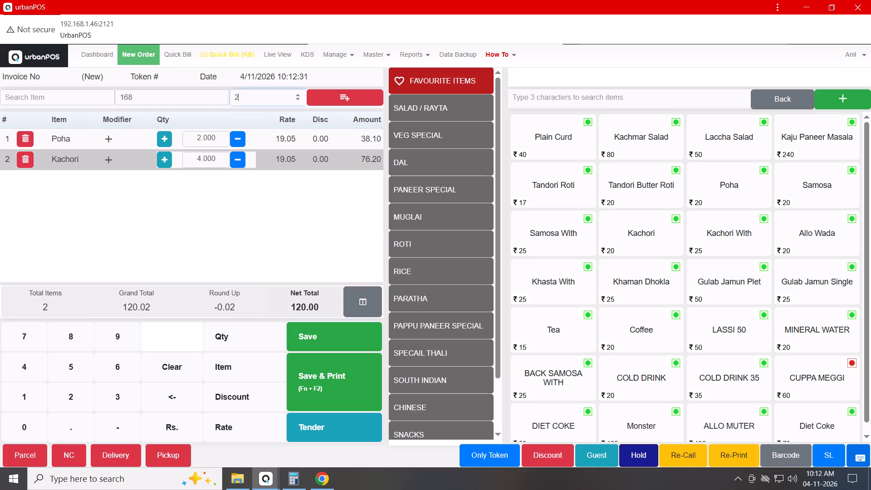
key("Return")
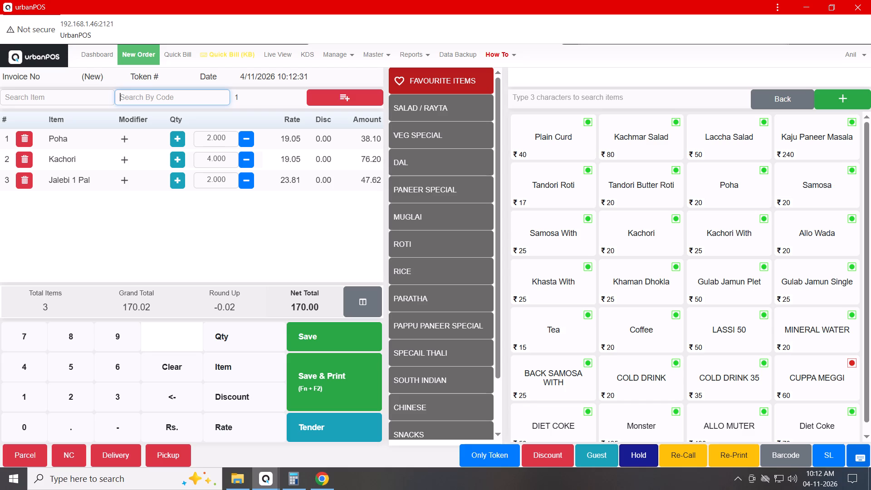
Save and print the bill for the Poha, Kachori and Jalebi order.
key("F2")
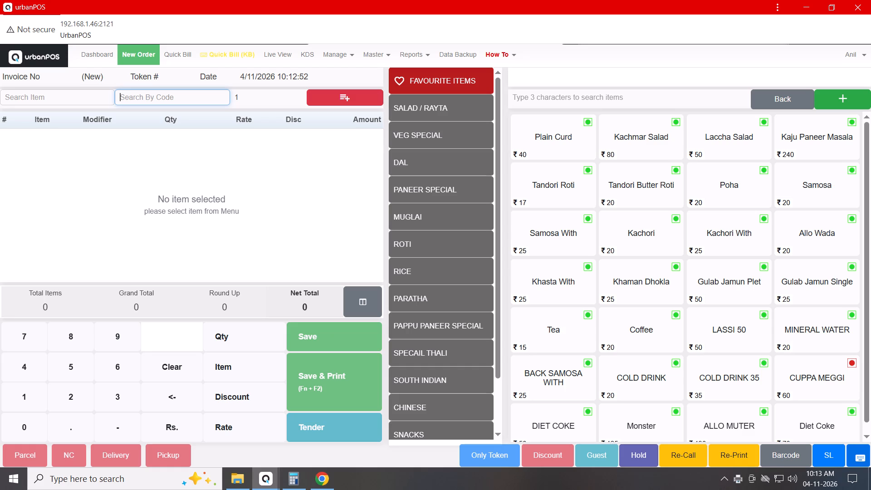
left_click(194, 97)
Generate the summary Collection Report for user Ajaypal for 04/11/2026.
left_click(410, 49)
left_click(404, 90)
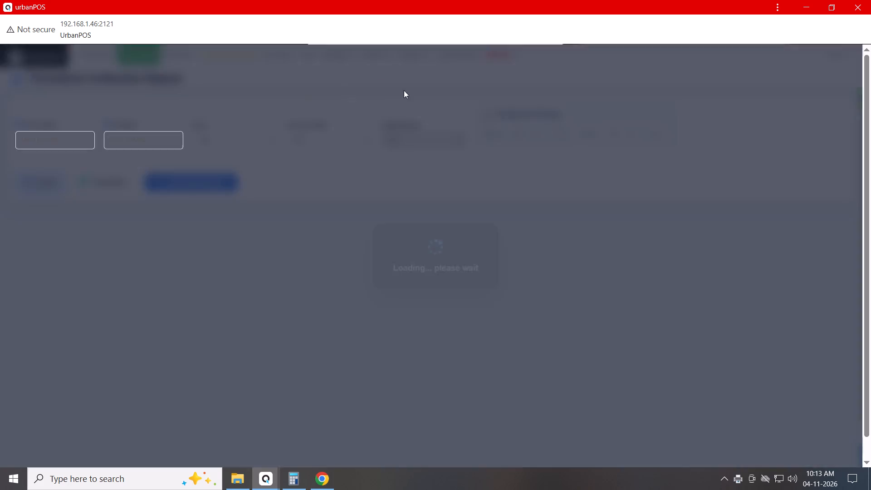
left_click(245, 142)
left_click(238, 173)
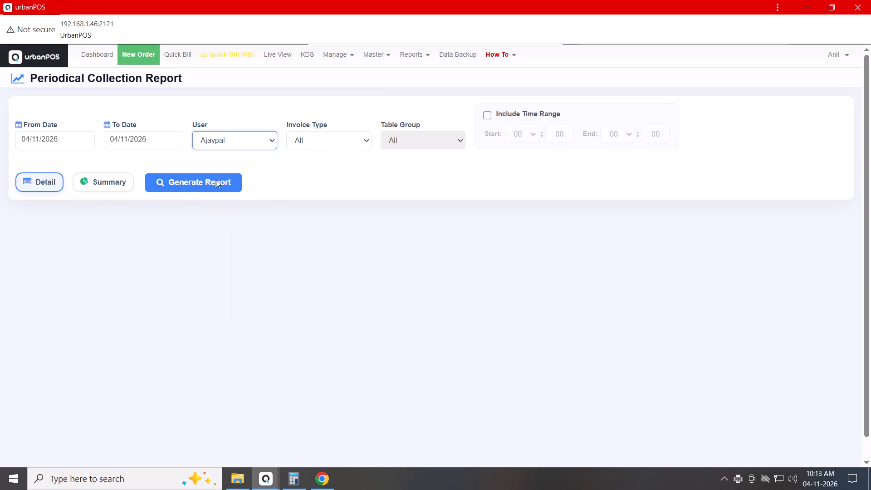
left_click(108, 182)
left_click(187, 175)
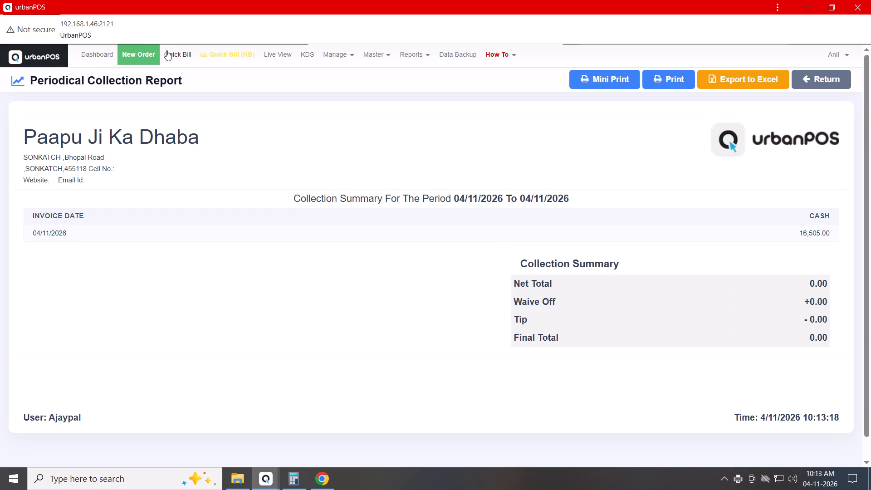
Create a quick bill for 1 Poha (code 02), and save and print it.
left_click(189, 55)
left_click(150, 92)
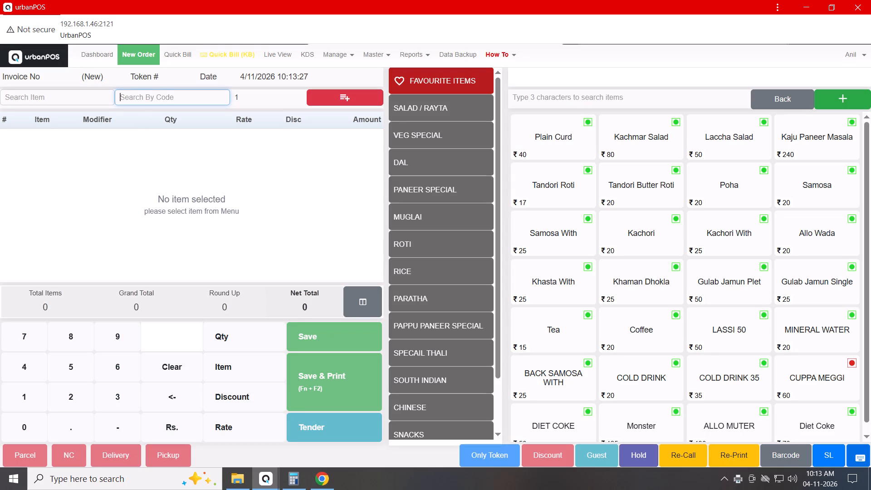
type("02")
key("Return")
key("Return")
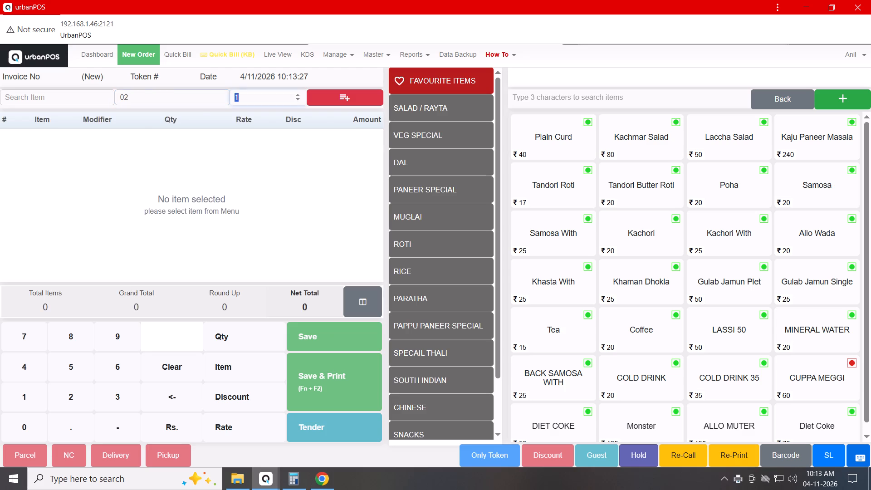
key("F2")
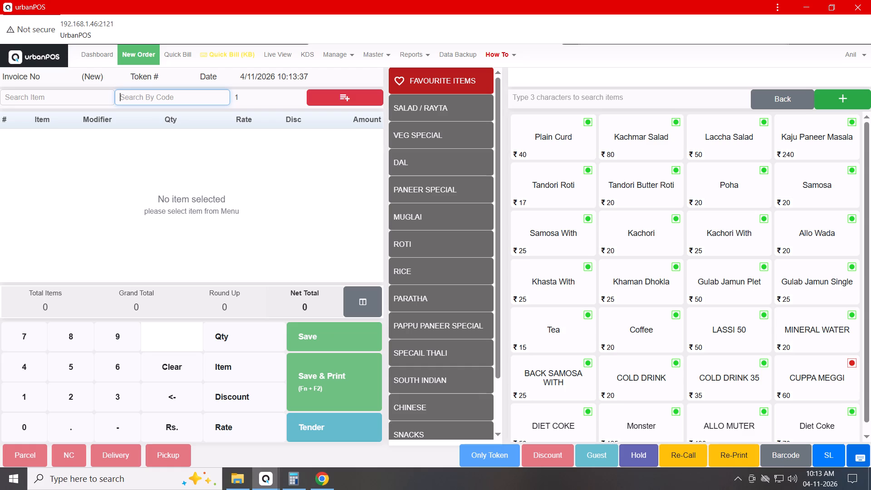
Bill item code 1 with quantity 2, and save and print the order.
key("1")
key("Return")
key("2")
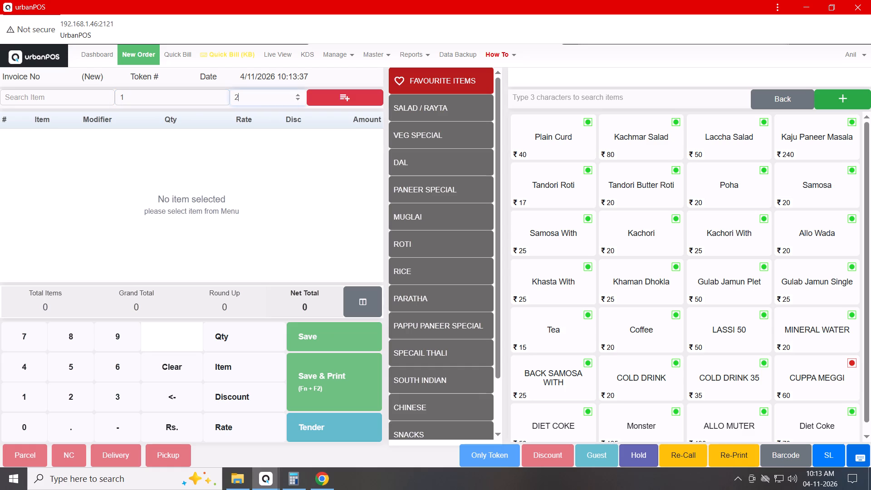
key("Return")
key("F2")
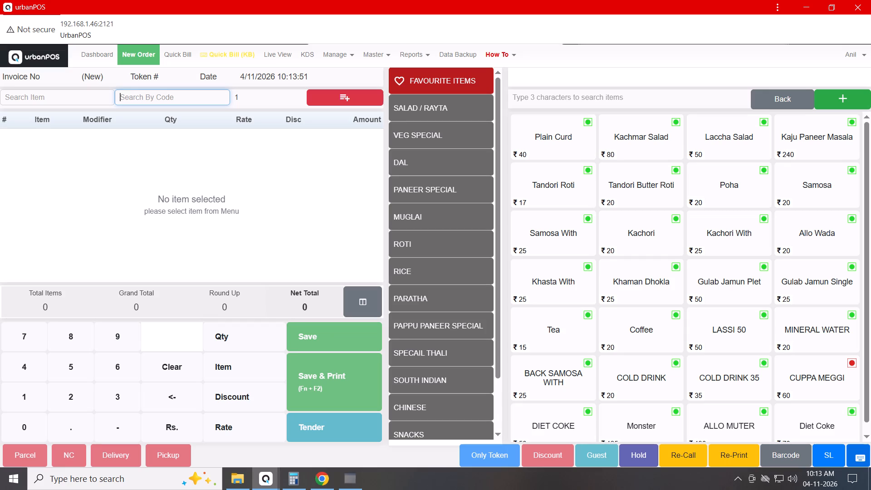
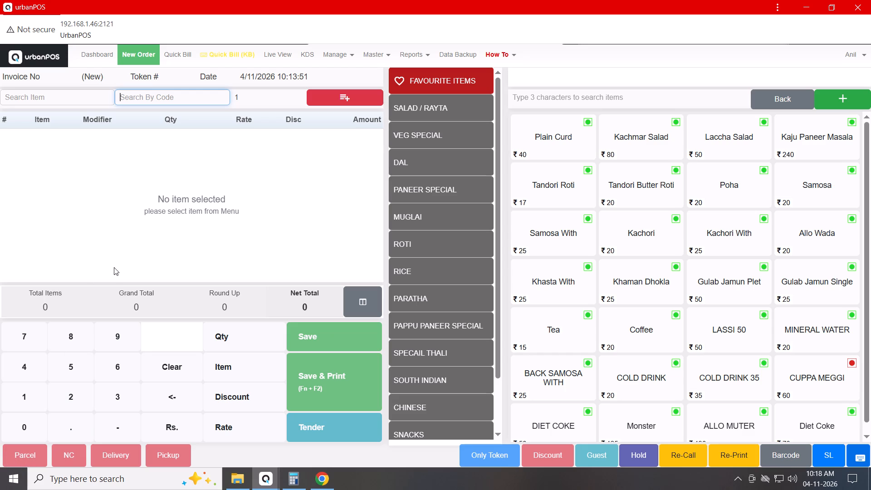
Bill item code 06 with quantity 1, and save and print the order.
type("06")
key("BackSpace")
type("06")
key("Return")
key("Return")
key("F2")
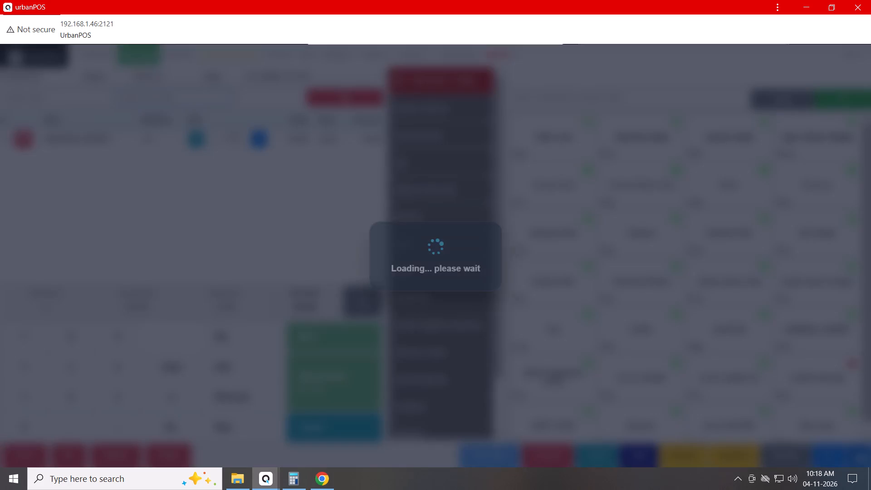
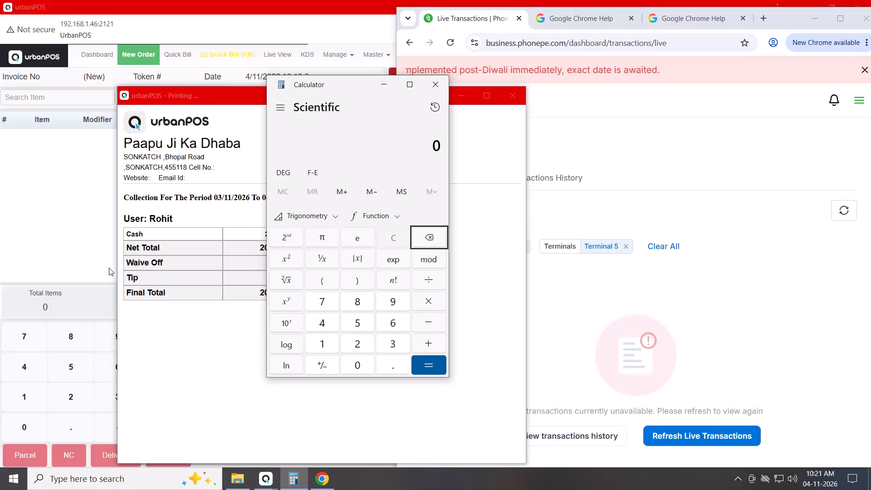
Add up 35 and 10 in the calculator as a running sum.
type("35+10+")
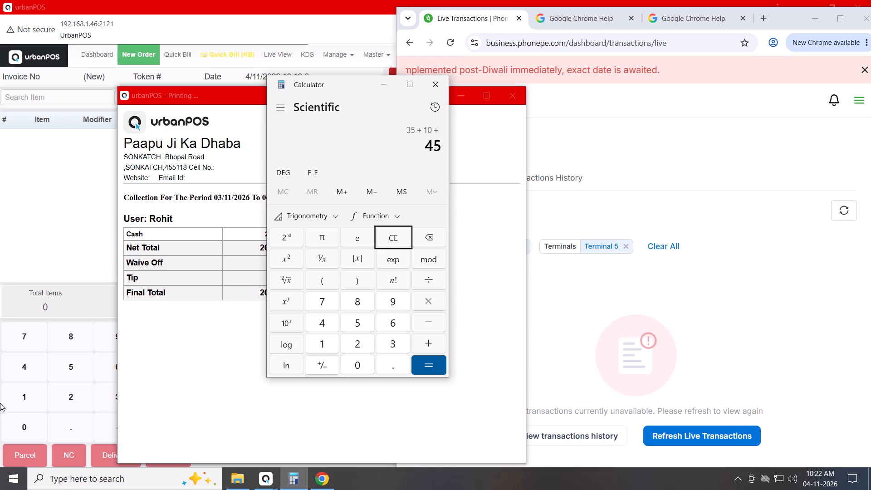
Switch back to the urbanPOS new order and start an item entry by code.
left_click(74, 218)
left_click(157, 101)
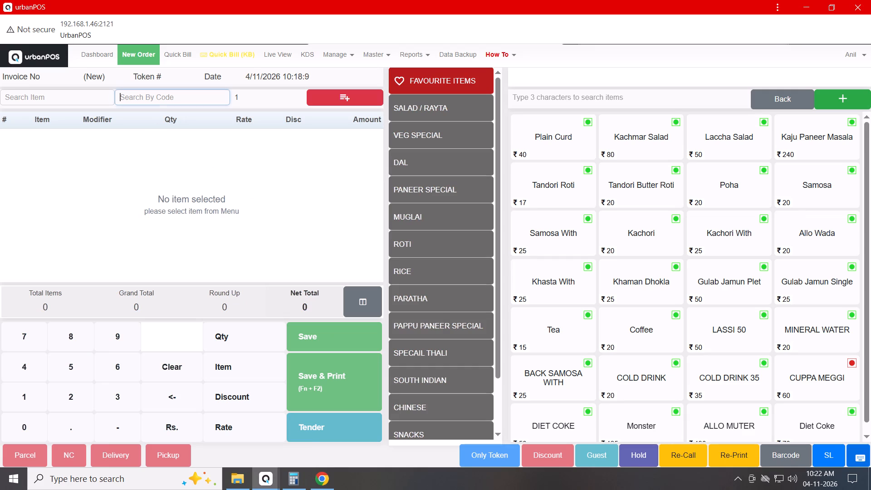
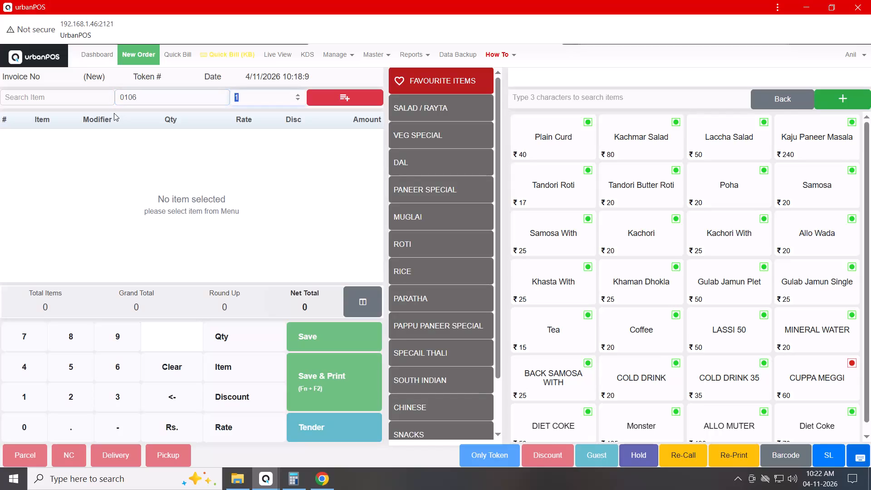
Replace the entered item code with the one for Mineral Water, set quantity 2, and save and print the order.
left_click(147, 98)
key("BackSpace")
key("BackSpace")
key("BackSpace")
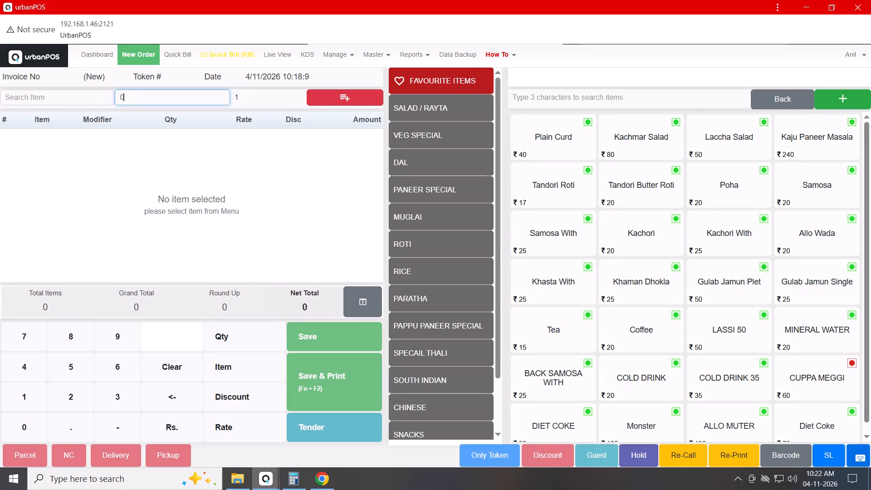
type("06")
key("Return")
key("2")
key("Return")
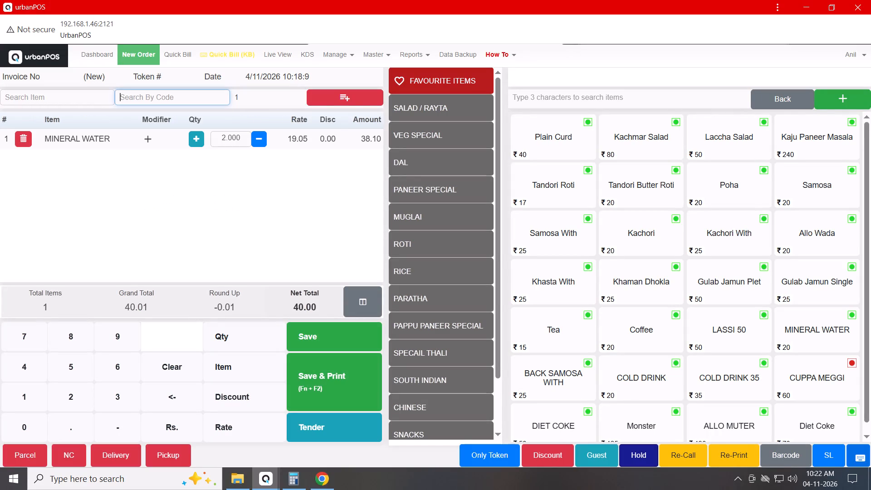
key("F2")
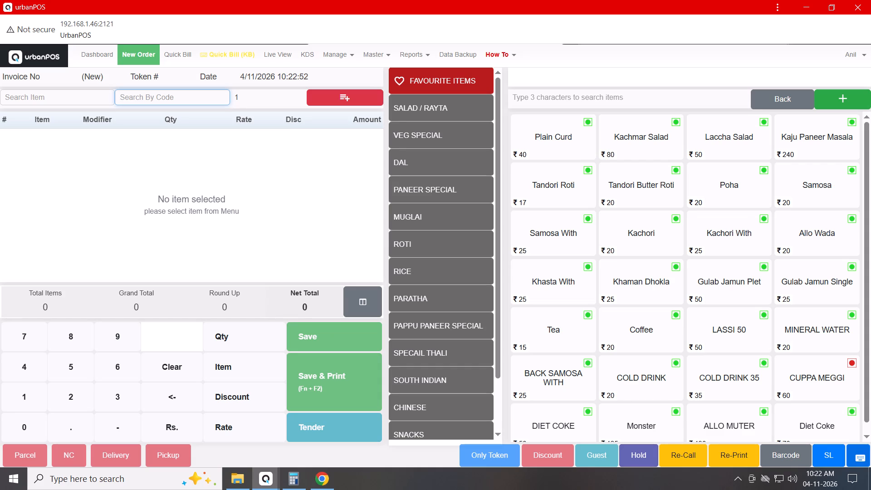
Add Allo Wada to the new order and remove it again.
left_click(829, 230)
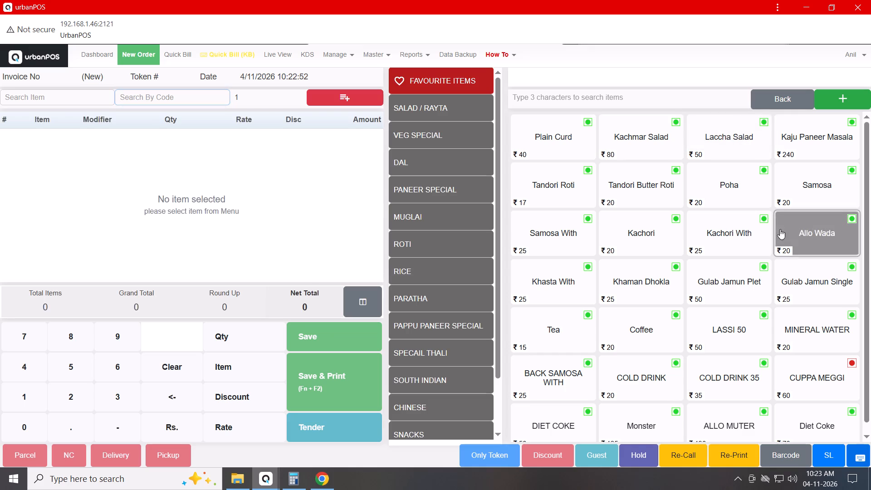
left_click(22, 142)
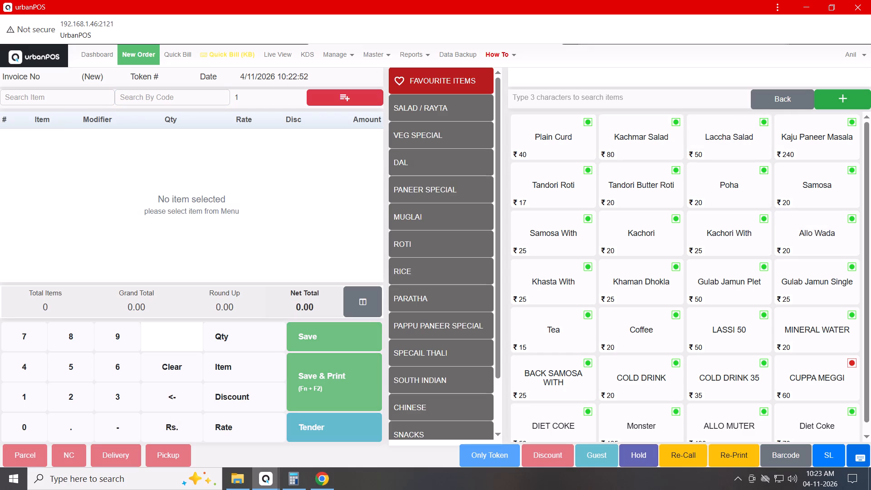
Add one Samosa by code 03 and one Tea by code 1, and save and print the order.
left_click(142, 104)
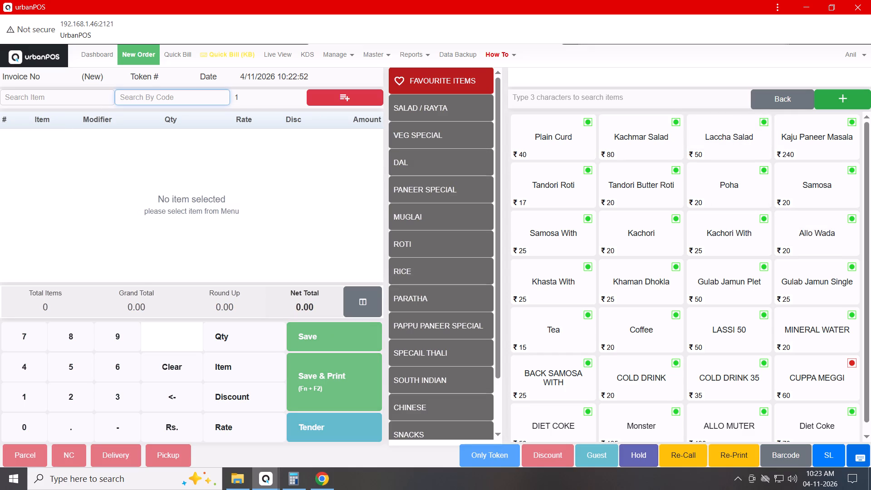
type("03")
key("Return")
key("Return")
key("1")
key("Return")
key("Return")
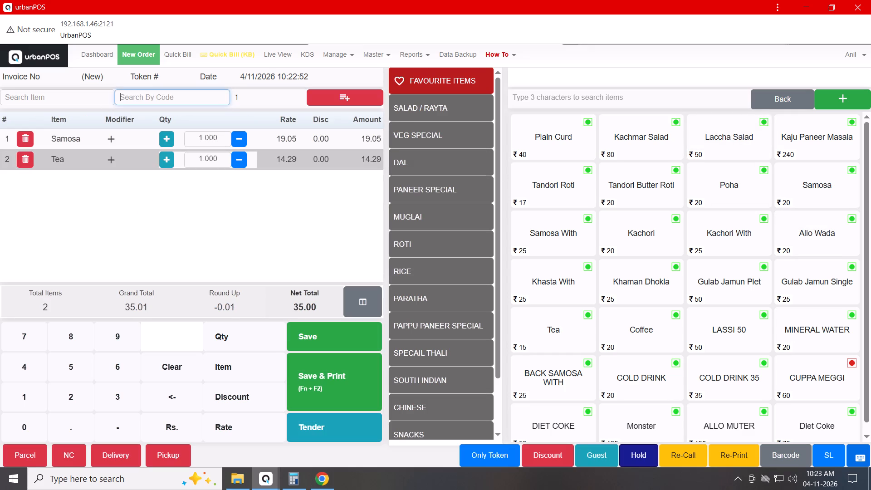
key("F2")
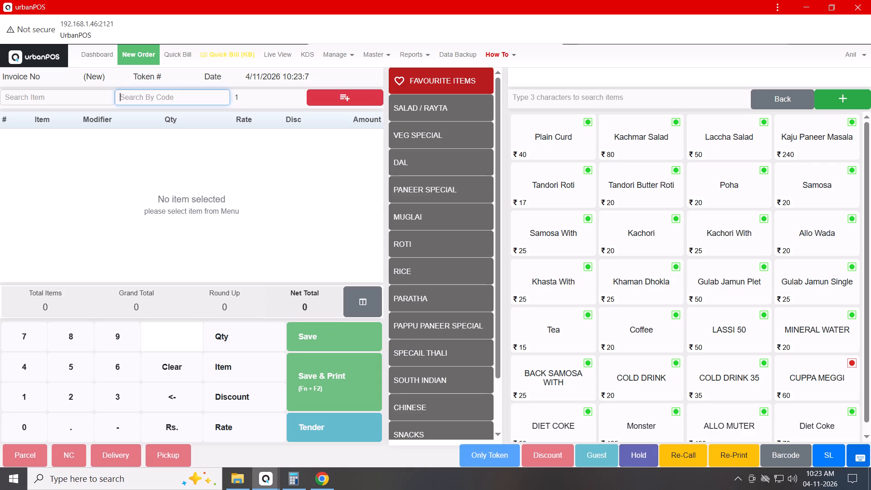
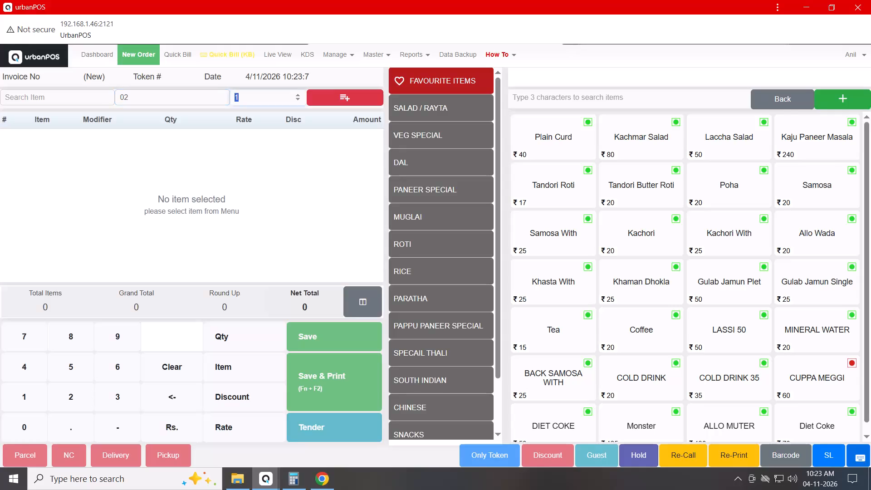
Set quantity 4 for the entered item code 02 (Poha), and save and print the order.
key("4")
key("Return")
key("F2")
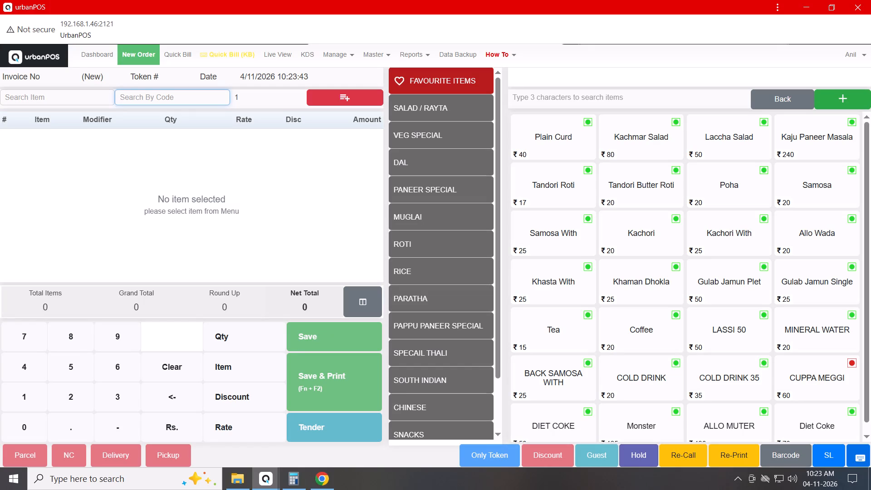
Add one Jalebi 1 Pal by code 168, and save and print the order.
type("168")
key("Return")
key("Return")
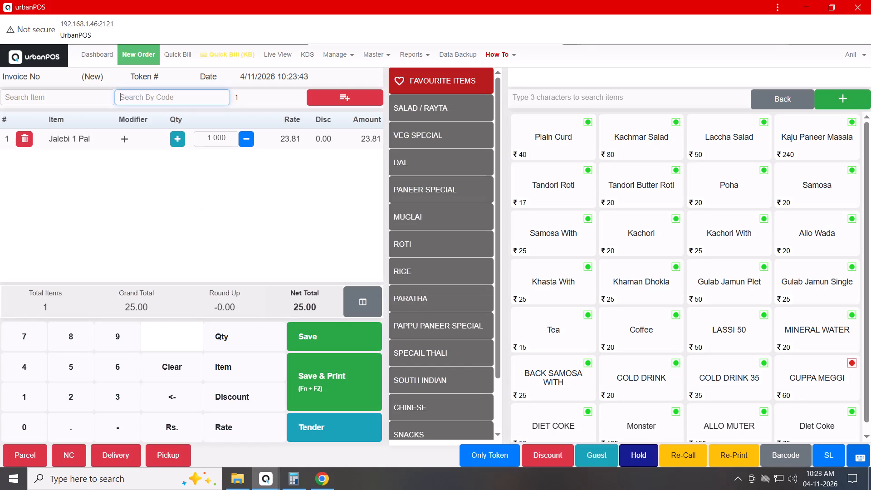
key("F2")
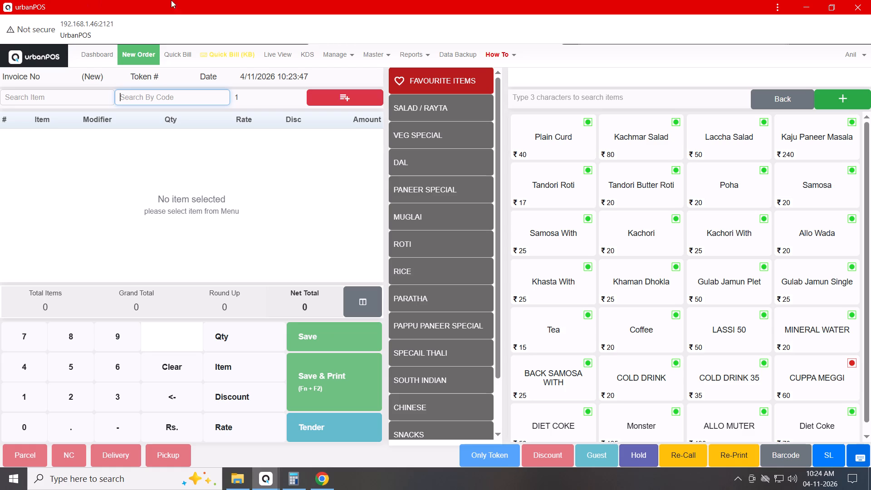
Add Tea by code 1 with quantity 3, and save and print the order.
key("1")
key("Return")
key("3")
key("Return")
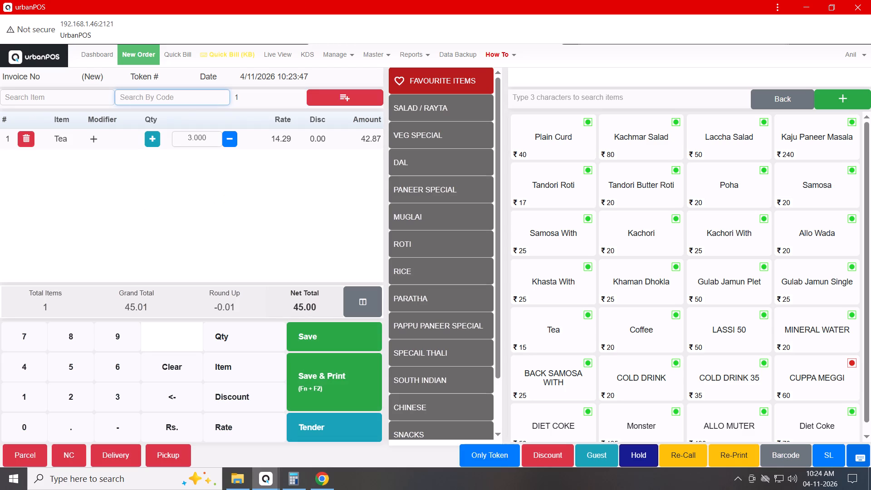
key("F2")
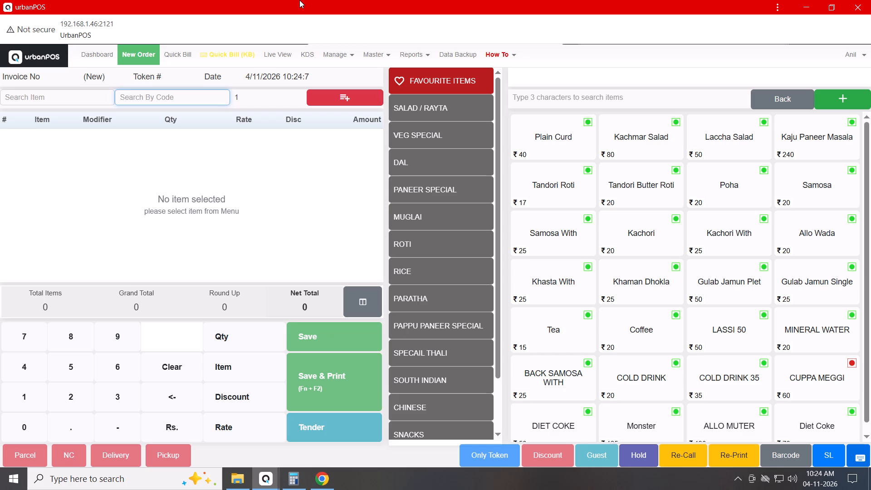
Add one Tea by code 1 and one item by code 115, and save and print the order.
key("1")
key("Return")
key("Return")
type("115")
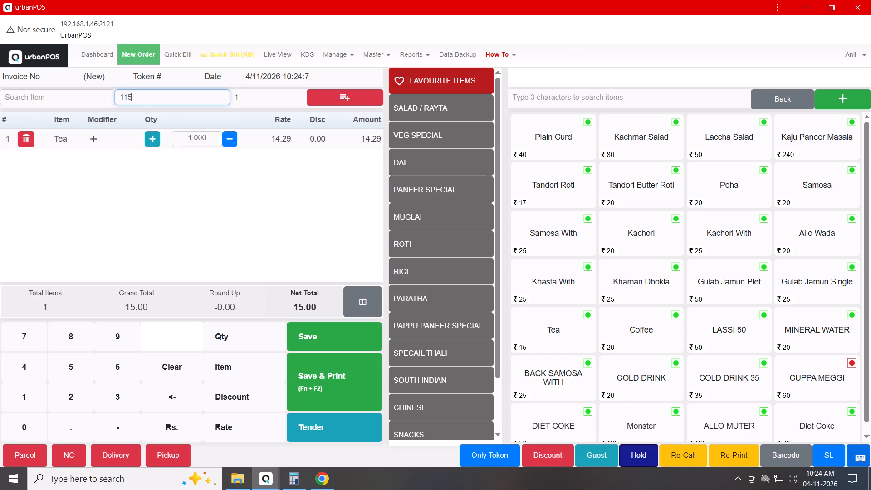
key("Return")
key("Return")
key("F2")
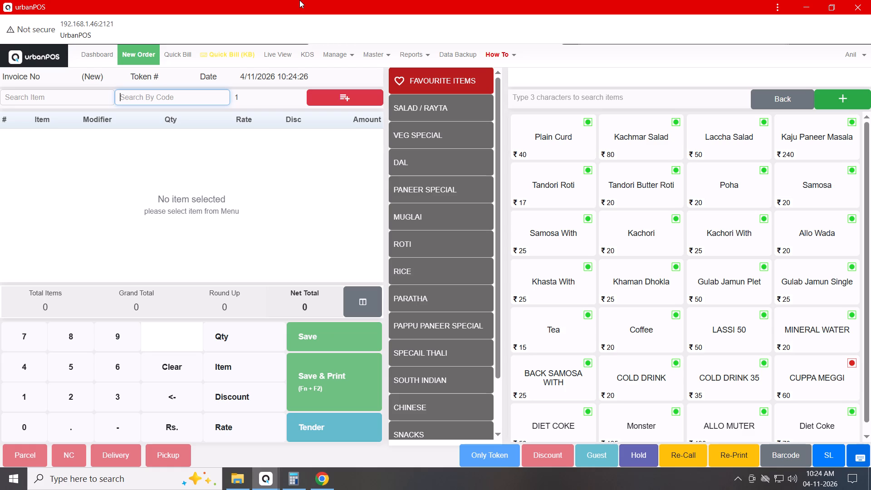
Add one Poha by code 02 and one Tea by code 1, and save and print the order.
type("02")
key("Return")
key("Return")
key("1")
key("Return")
key("Return")
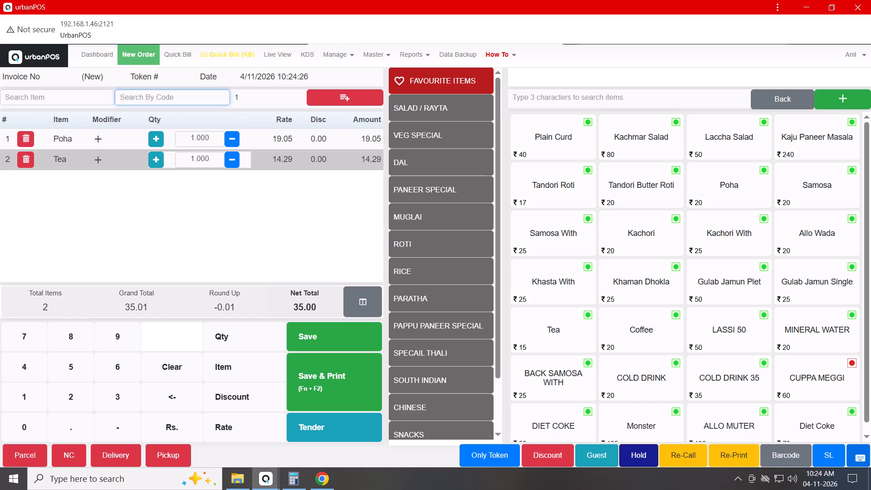
key("F2")
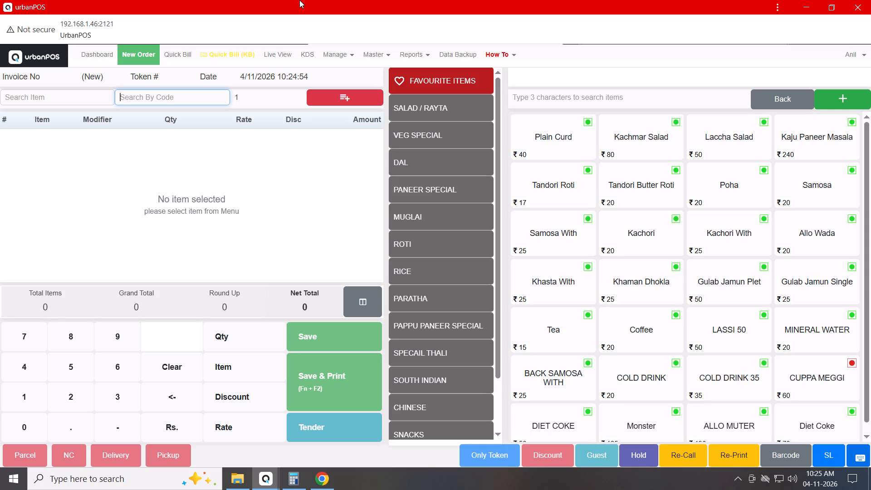
Bill a new order of Tea by code 1 with quantity 3, and save and print it.
key("1")
key("Return")
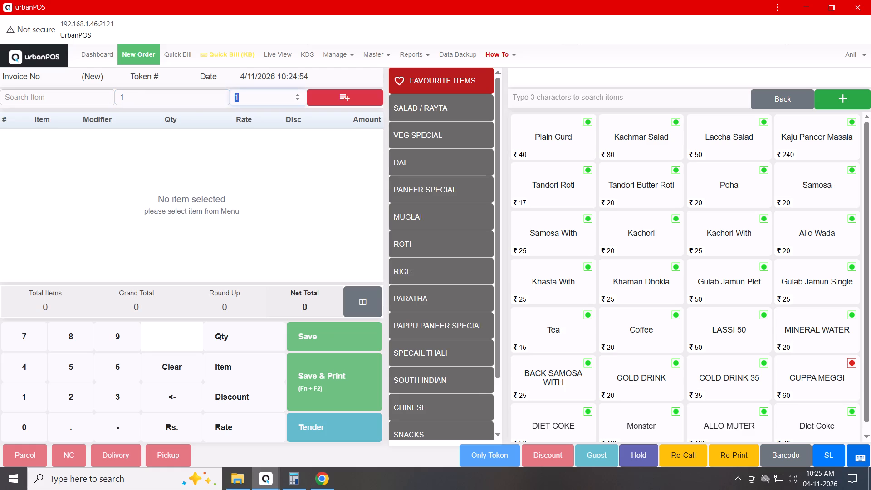
key("3")
key("Return")
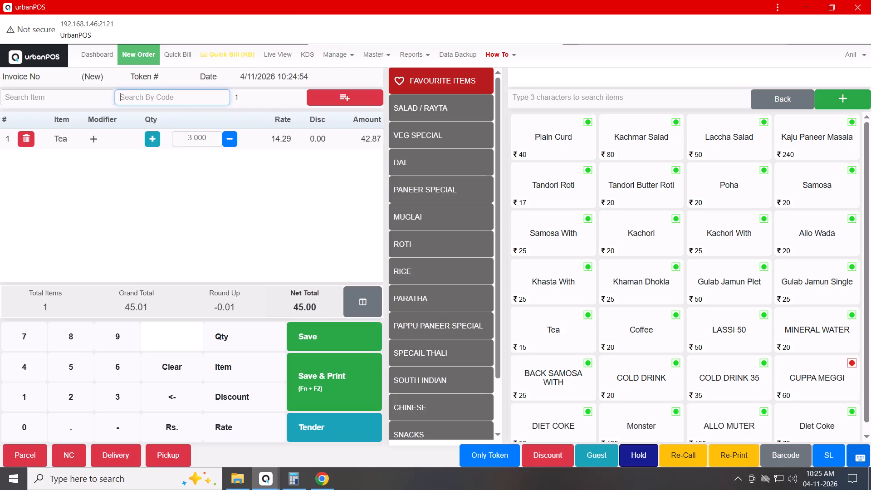
key("F2")
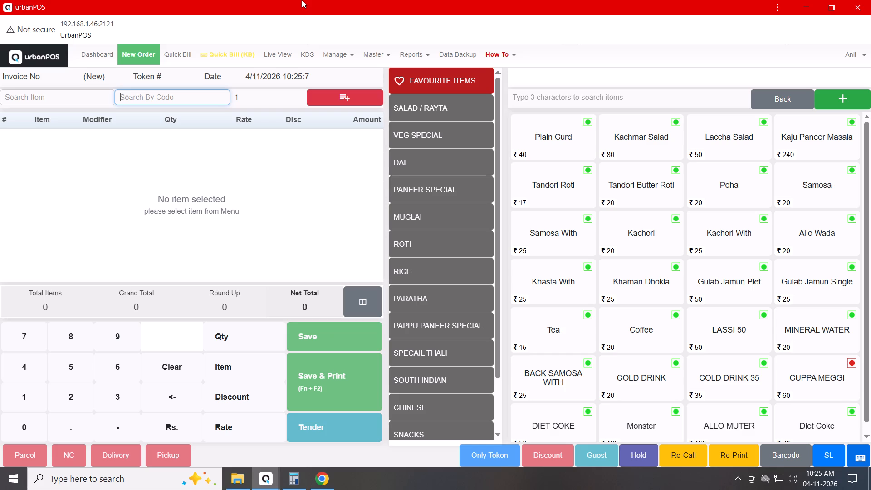
Add one item by code 05, and save and print the order.
type("05")
key("Return")
key("Return")
key("F2")
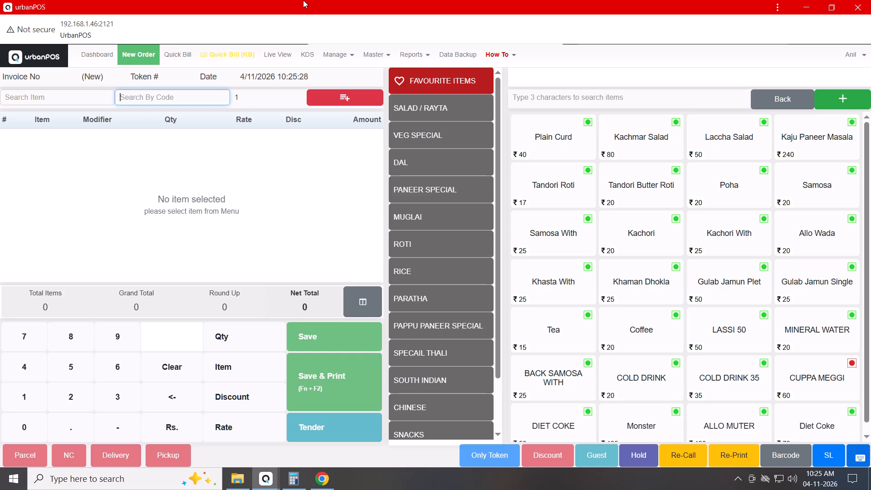
Add one Poha (code 02), one Jalebi 1 Pal (code 168) and one Tea (code 1), and save and print the order.
type("02")
key("Return")
key("Return")
type("168")
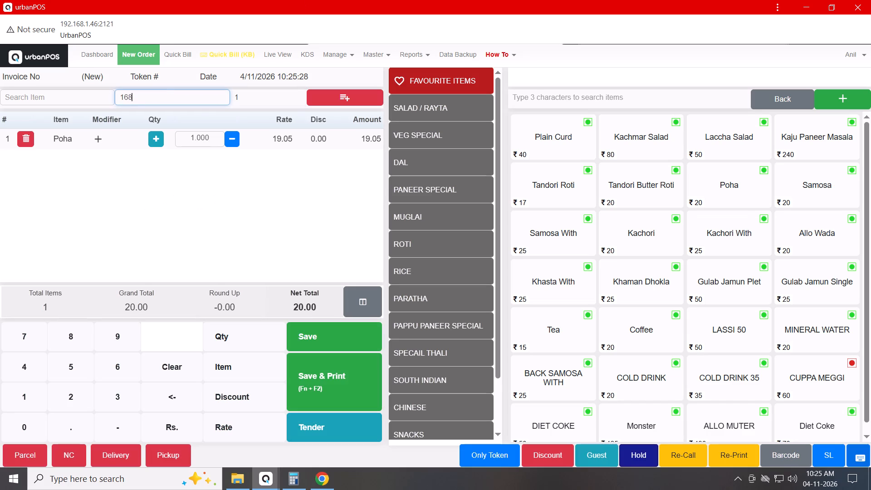
key("Return")
key("Return")
key("1")
key("Return")
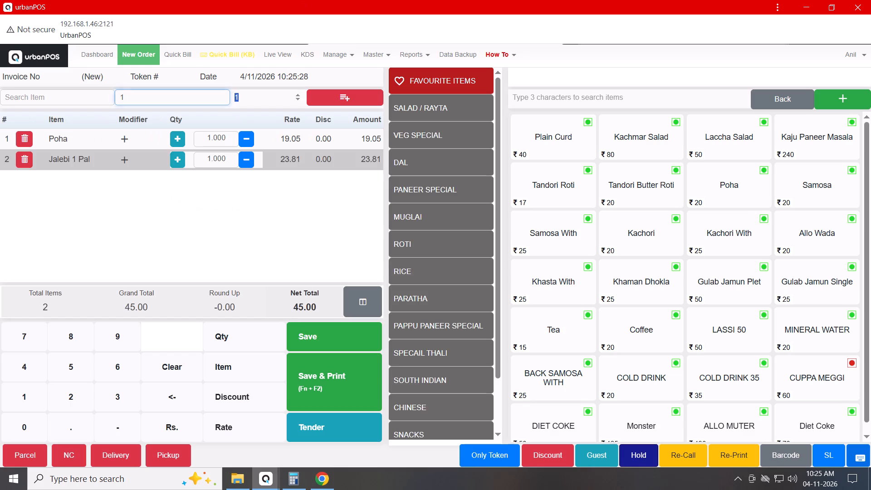
key("Return")
key("F2")
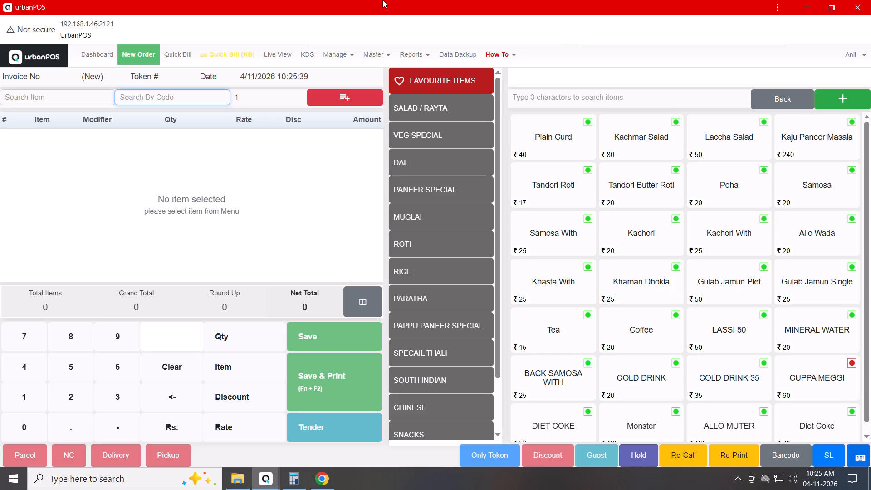
Bill another order of one Poha (02), one Jalebi 1 Pal (168) and one Tea (1), and save and print it.
type("02")
key("Return")
key("Return")
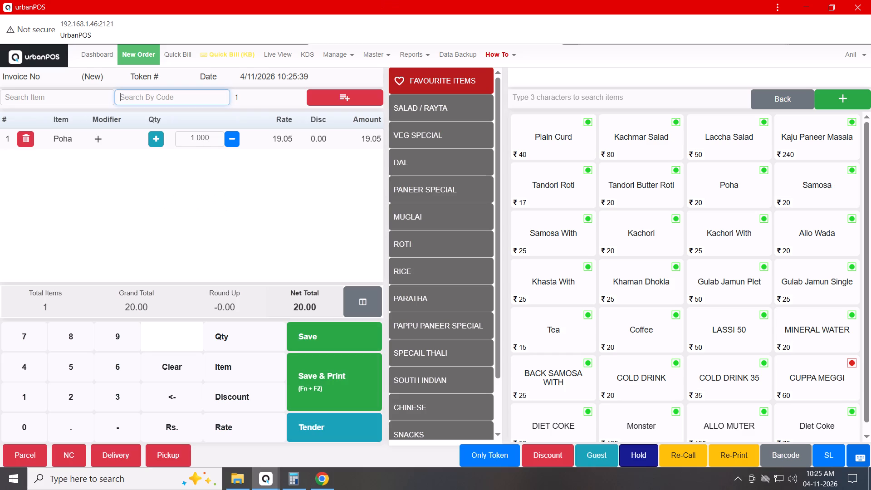
type("168")
key("Return")
key("Return")
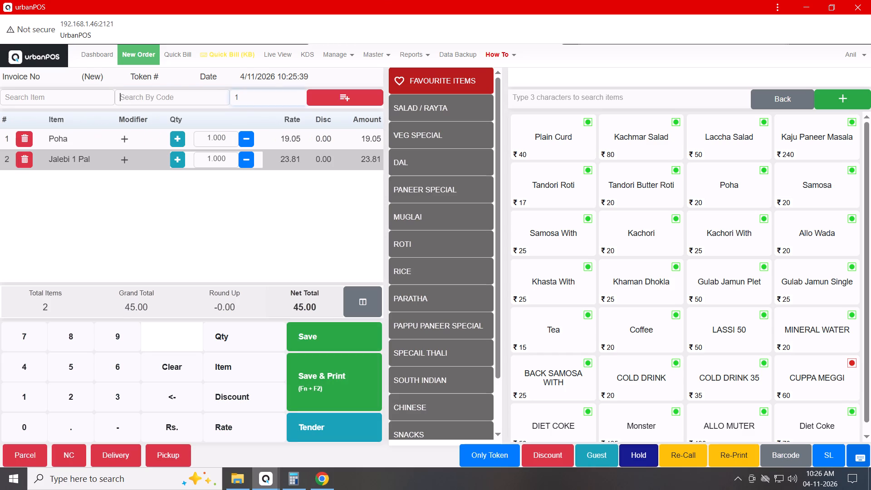
key("1")
key("Return")
key("Return")
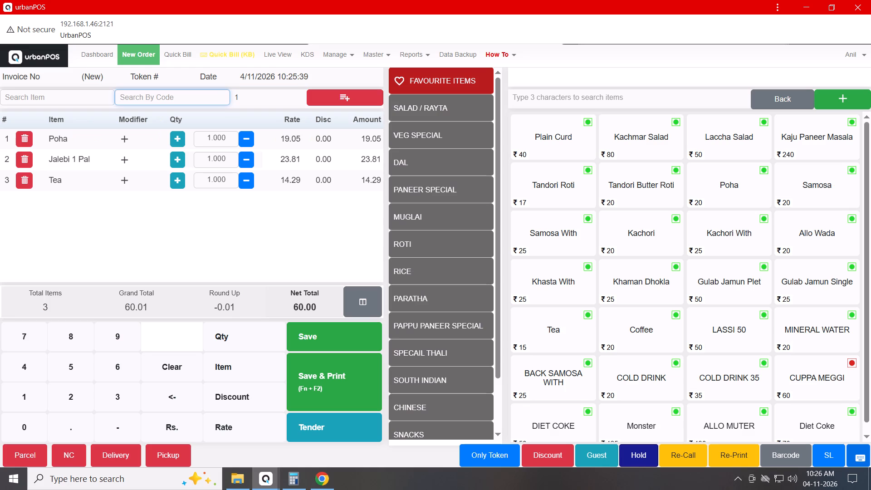
key("F2")
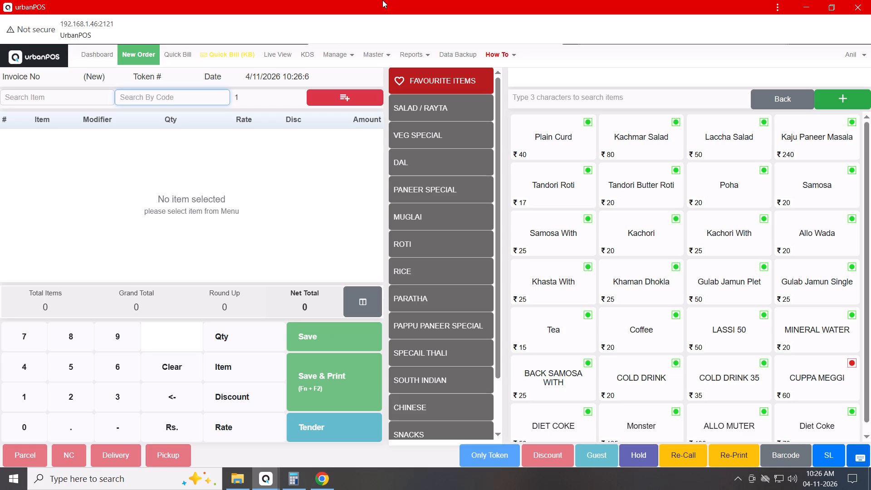
Add one item by code 006, and save and print the order.
type("006")
key("Return")
key("Return")
key("F2")
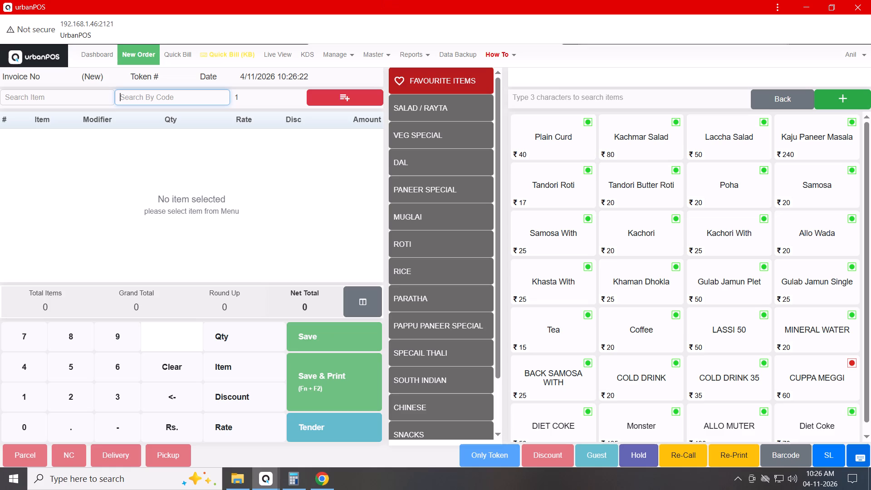
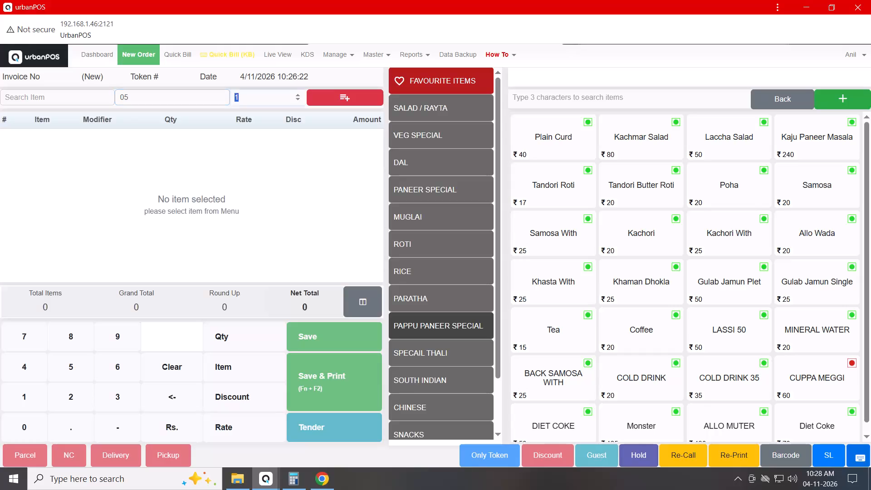
Add one Kachori (code 05) to the order, and save and print it.
key("Return")
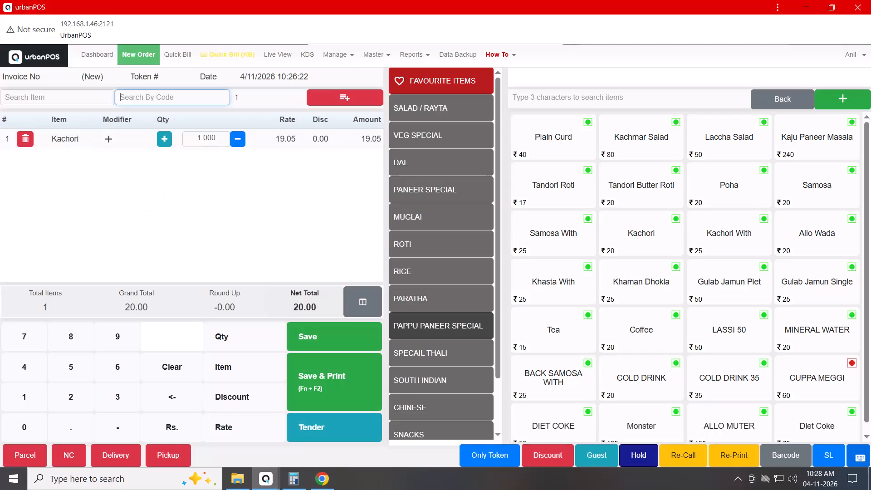
key("F2")
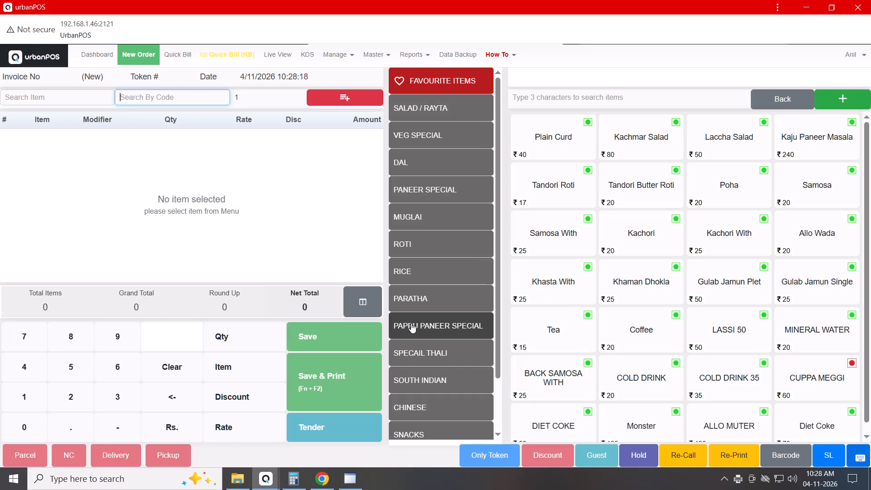
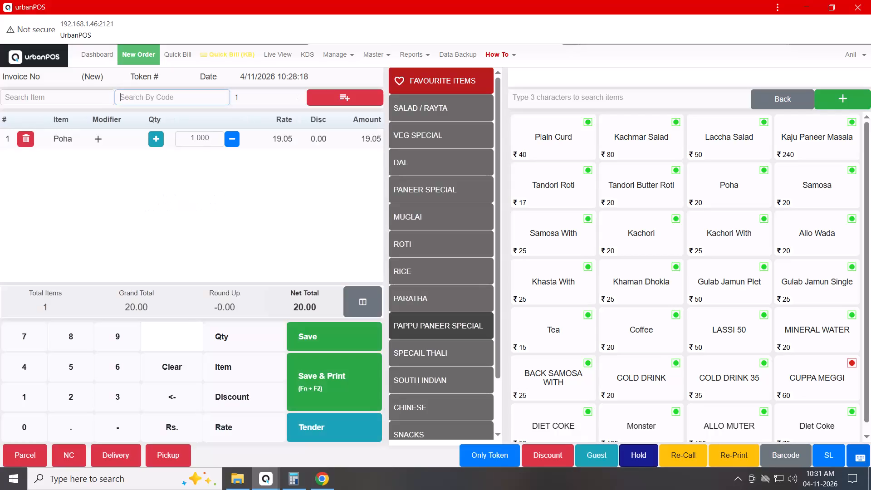
Add two Coffees (code 120) to the order with the Poha, and save and print it.
type("120")
key("Return")
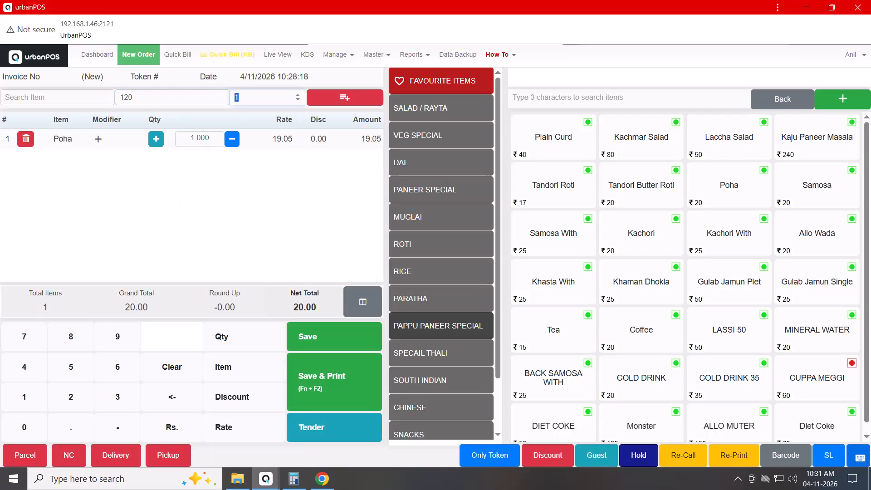
key("2")
key("Return")
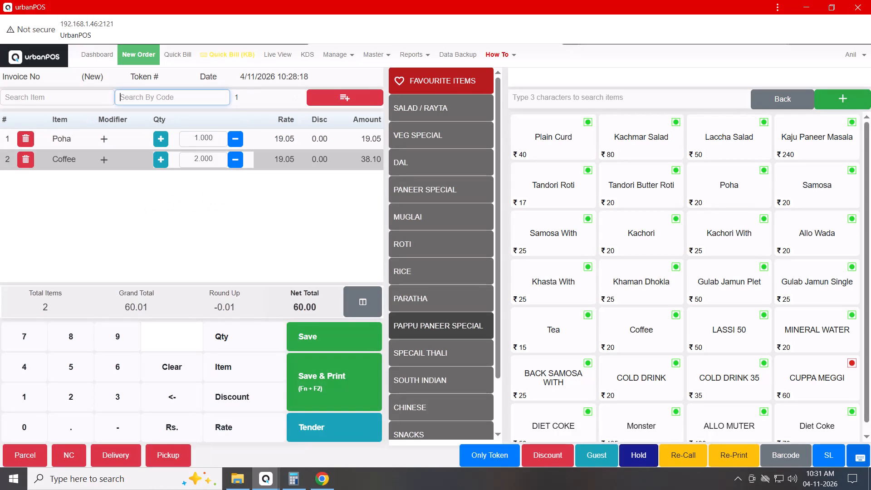
key("F2")
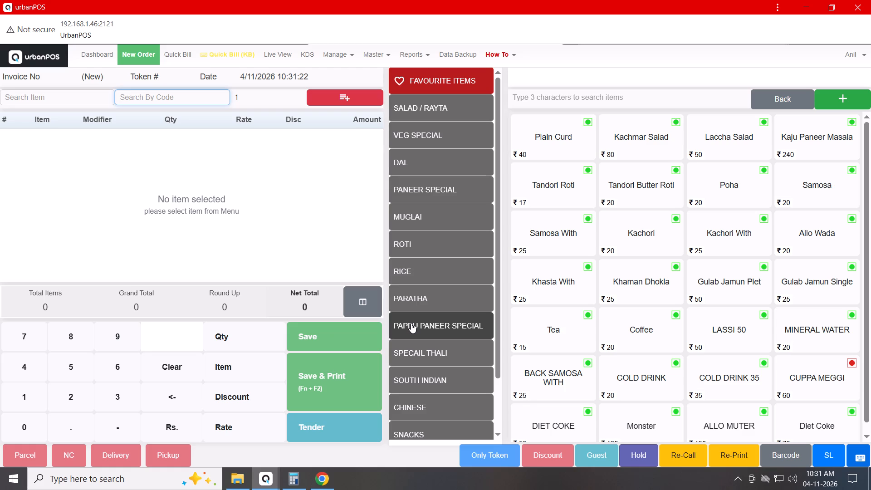
Add one Tea (code 1) to a new order, and save and print it.
key("1")
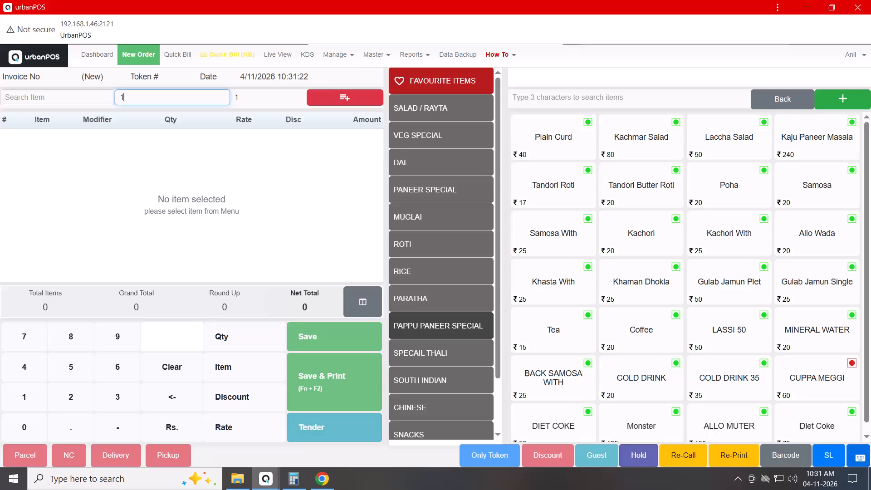
key("Return")
key("Return")
key("F2")
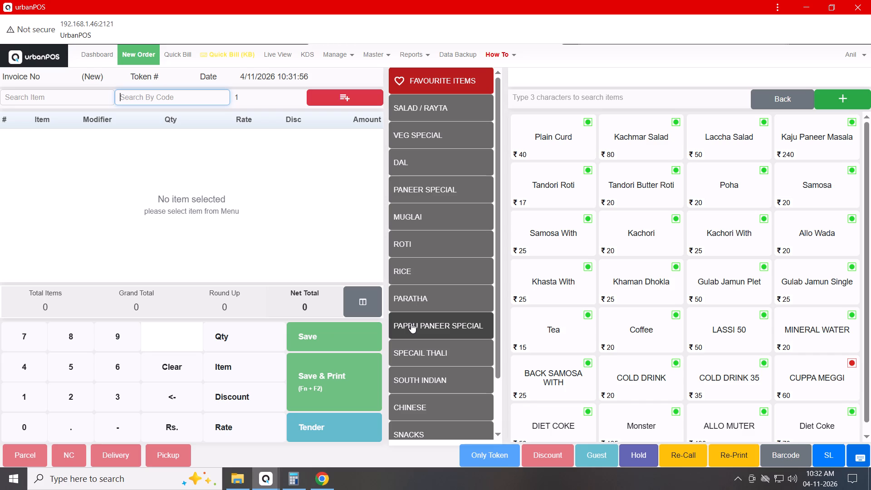
Start a new order with one Kachori (code 05).
type("05")
key("Return")
key("Return")
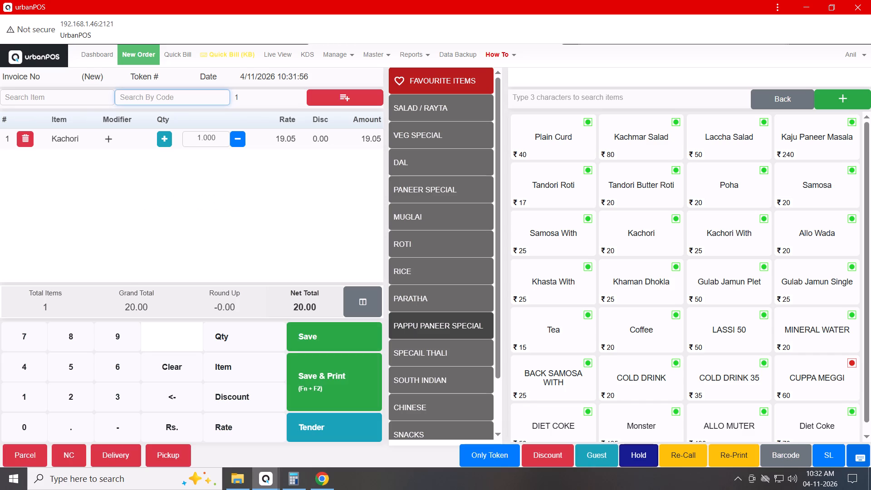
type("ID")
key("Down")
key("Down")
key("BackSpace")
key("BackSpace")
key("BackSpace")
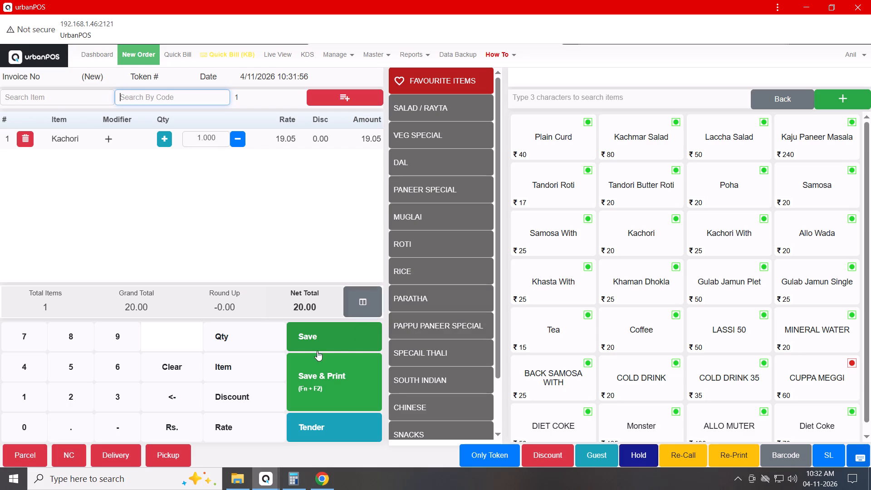
Find Idli Sambhar by item name with the search text ID and add one to the order.
left_click(107, 100)
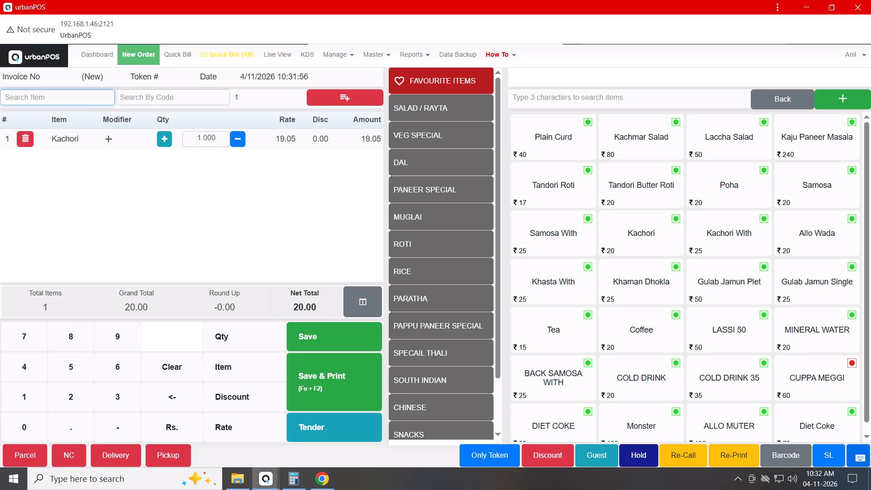
type("ID")
key("Down")
key("Down")
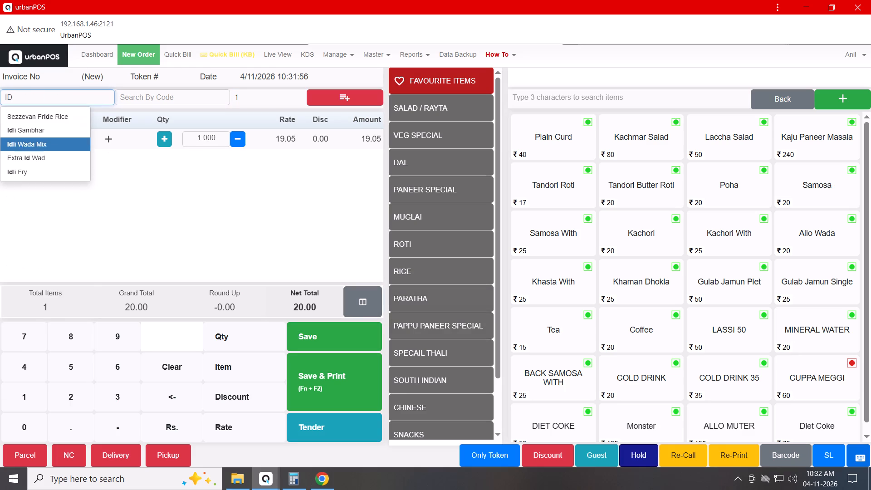
key("Up")
key("Return")
key("Return")
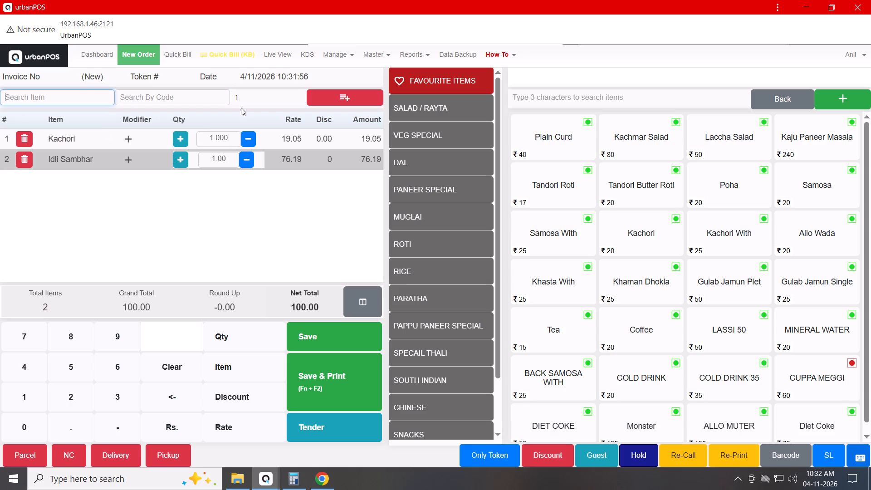
Add one Tea (code 1) to the Kachori and Idli Sambhar order, and save and print it.
left_click(217, 98)
key("1")
key("Return")
key("Return")
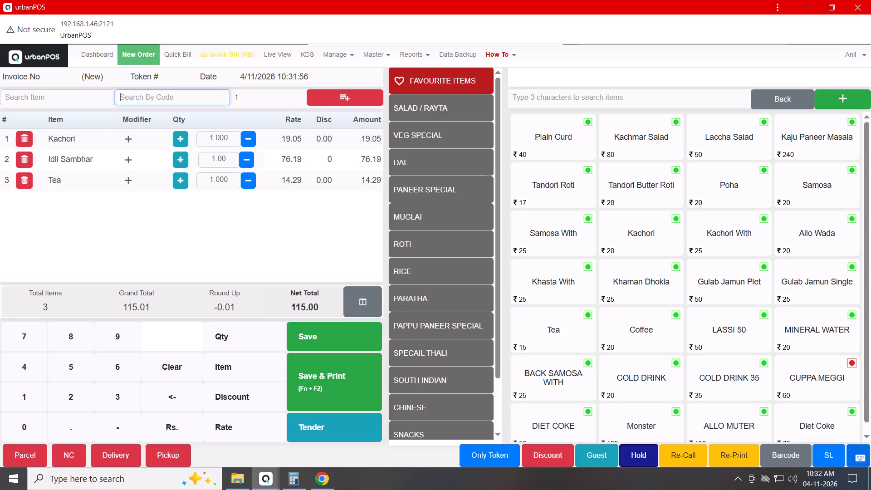
key("F2")
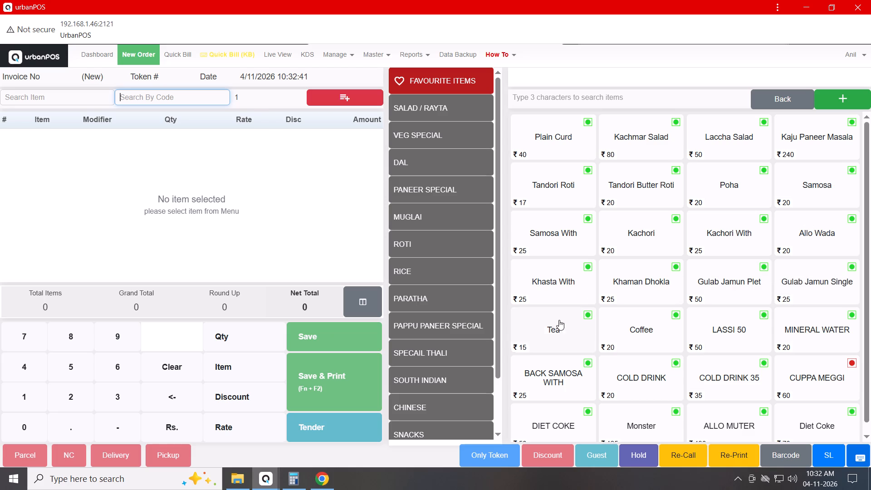
Add two ₹20 Cold Drinks to a new order from the favourite items, and save and print it.
left_click(657, 381)
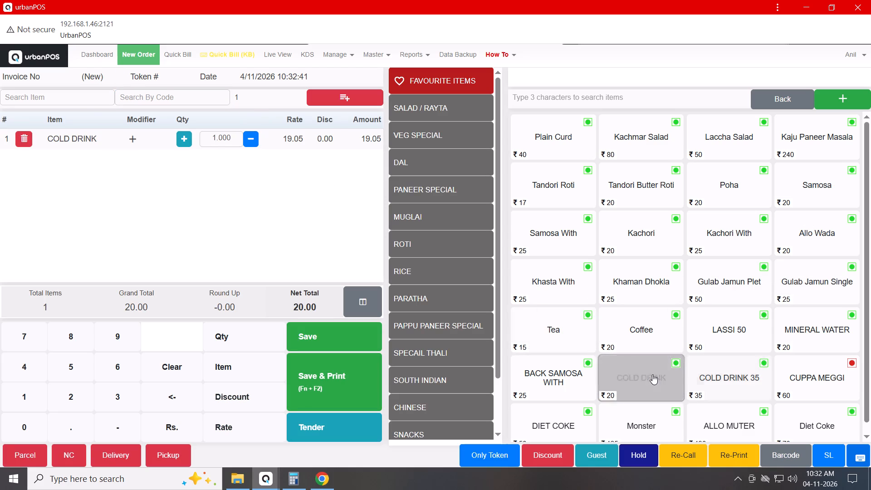
left_click(652, 374)
key("F2")
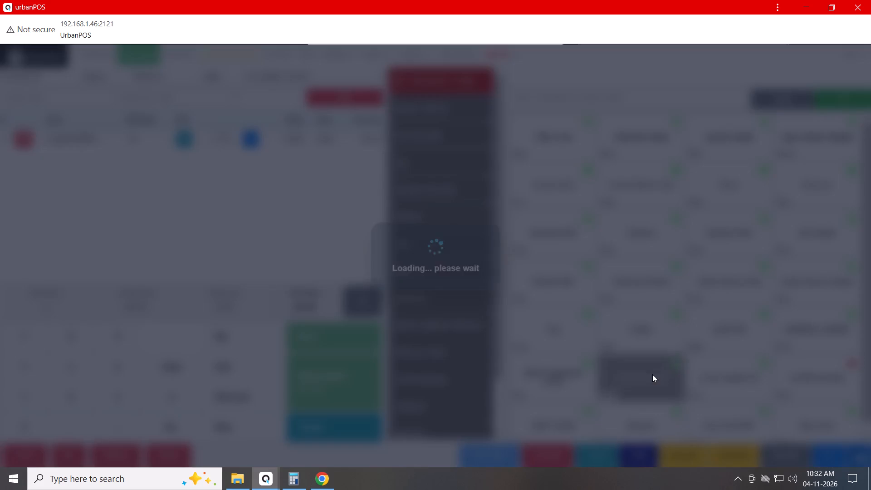
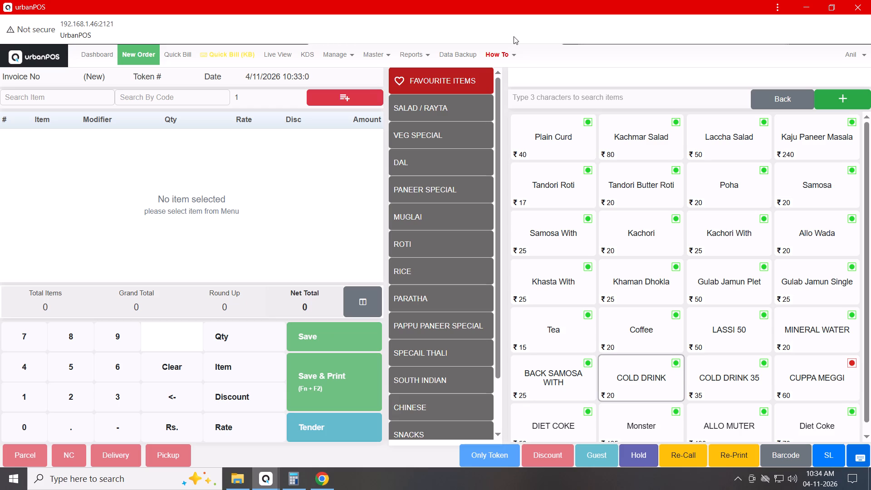
Add one of the item with code 02 to a new order, and save and print it.
left_click(162, 101)
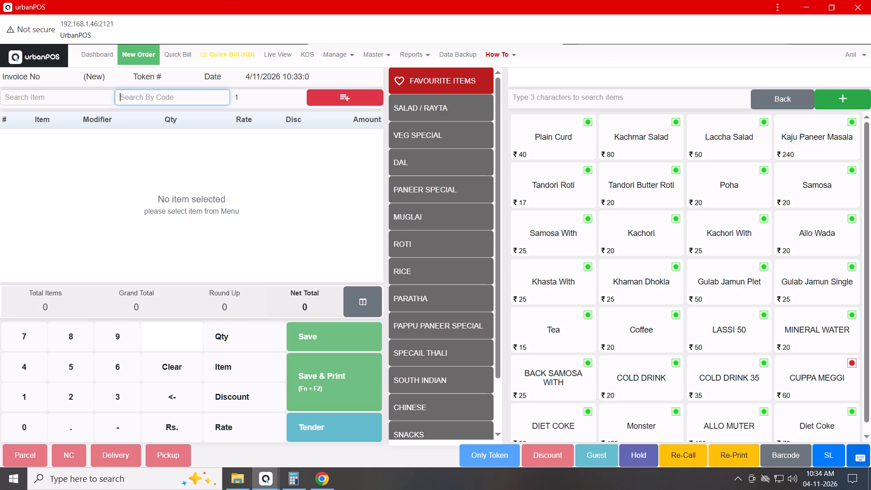
type("02")
key("Return")
key("Return")
key("F2")
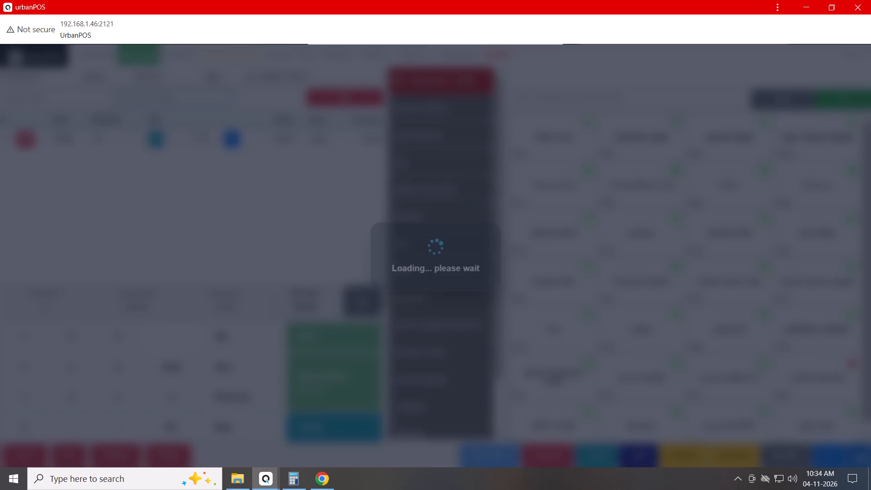
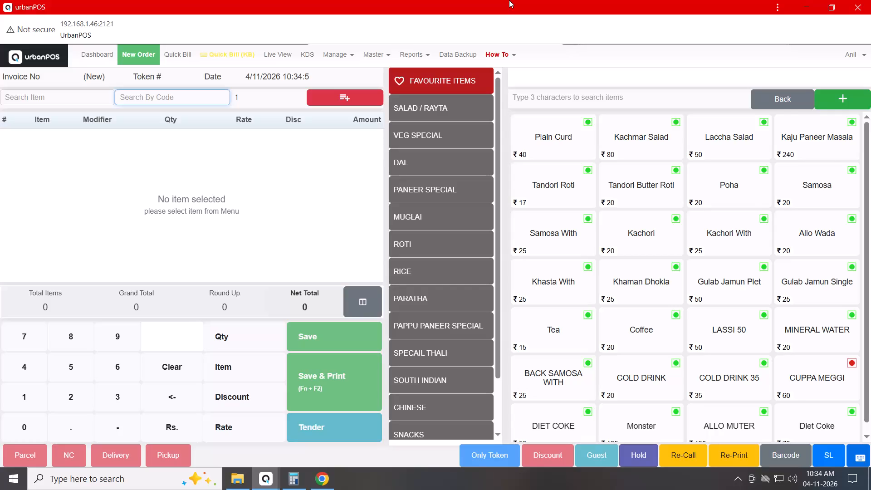
Add one of the item with code 02 to the new order, and save and print it.
type("02")
key("Return")
key("Return")
key("F2")
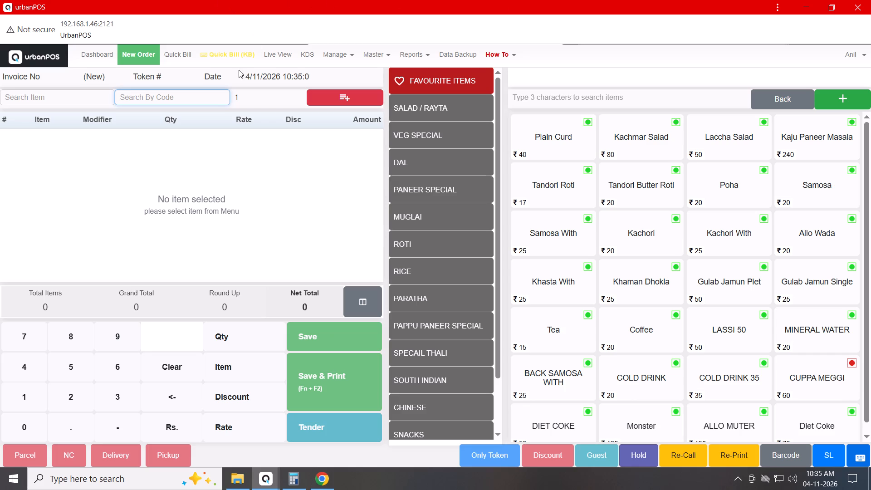
Start an item entry by code for the next order.
left_click(201, 97)
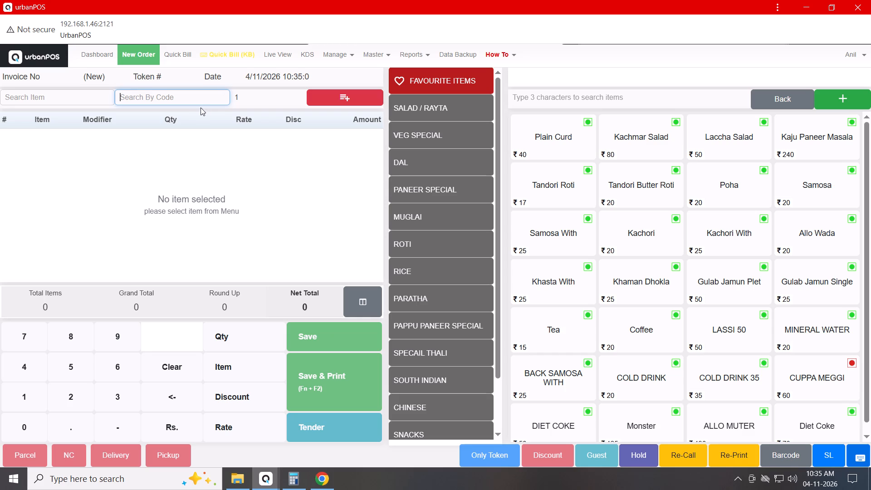
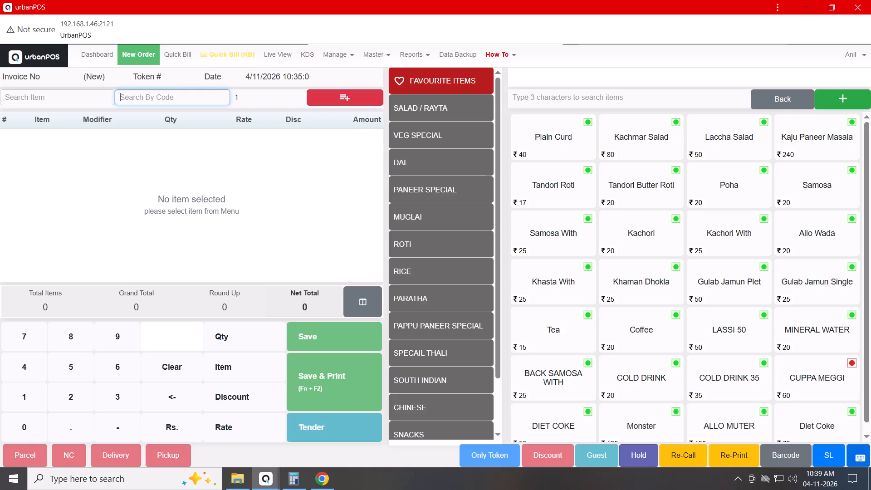
Bill one Samosa by code 03 and one MINERAL WATER by code 006, and save and print the order.
type("03")
key("Return")
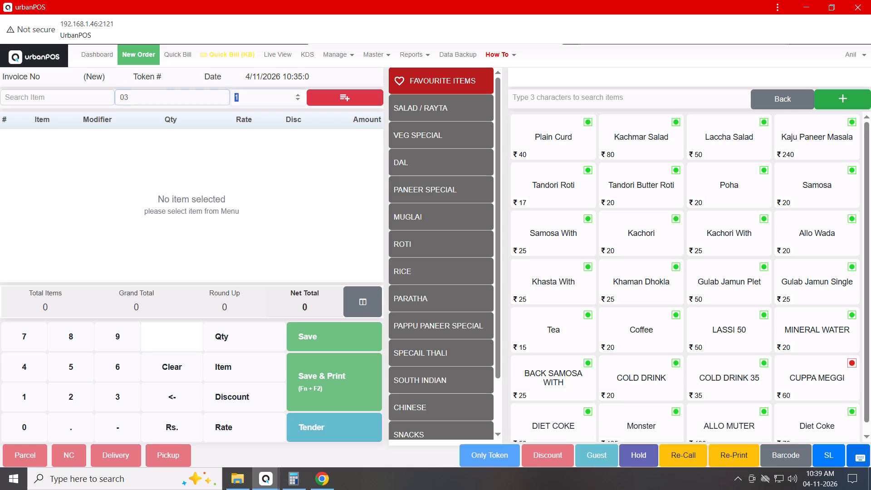
key("Return")
type("006")
key("Return")
key("Return")
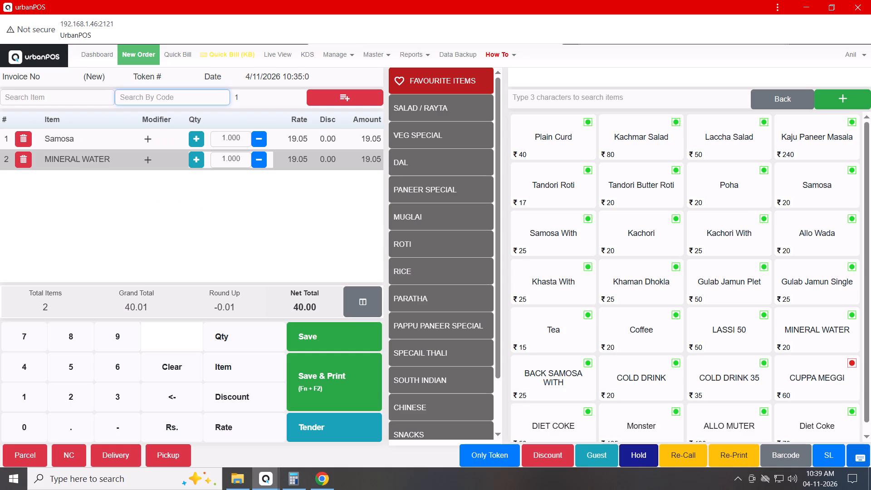
key("F2")
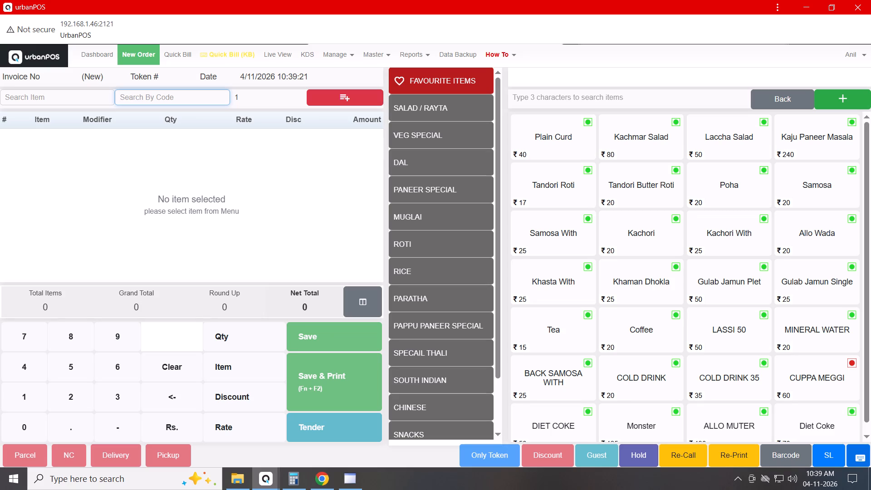
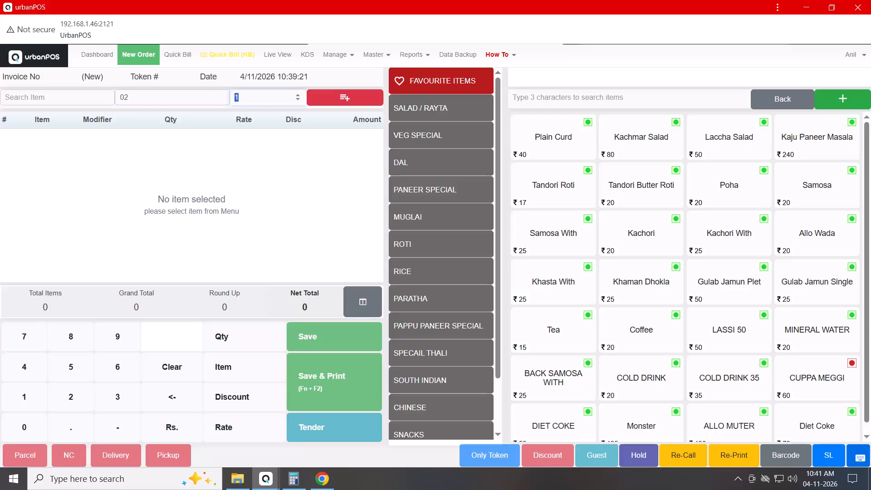
Bill the Poha under code 02 with a quantity of 2, and save and print the order.
key("2")
key("Return")
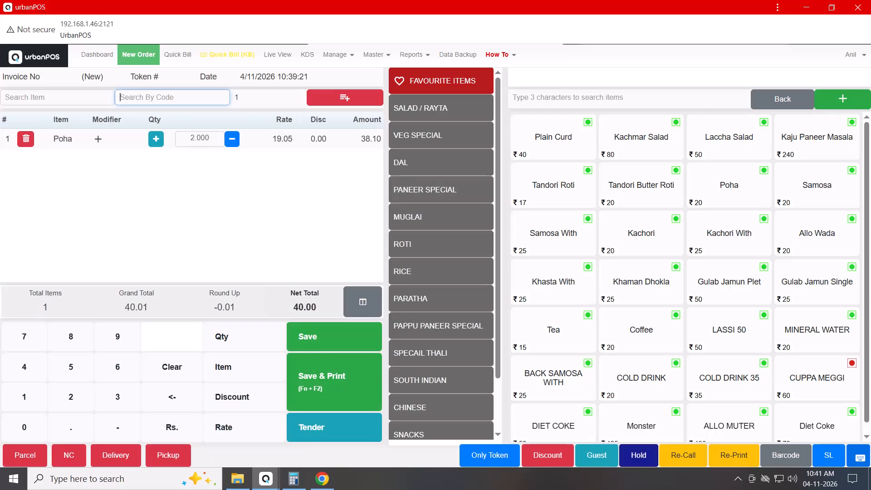
key("F2")
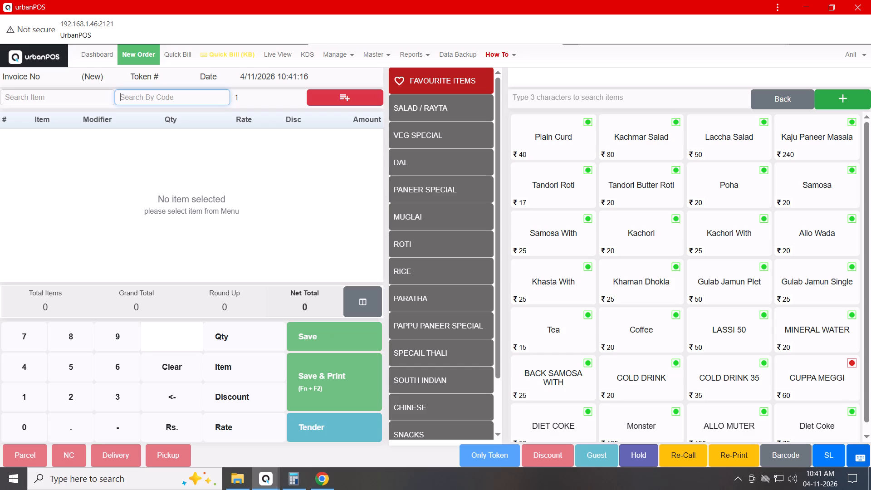
Bill one MINERAL WATER by code 006, and save and print the order.
type("006")
key("Return")
key("Return")
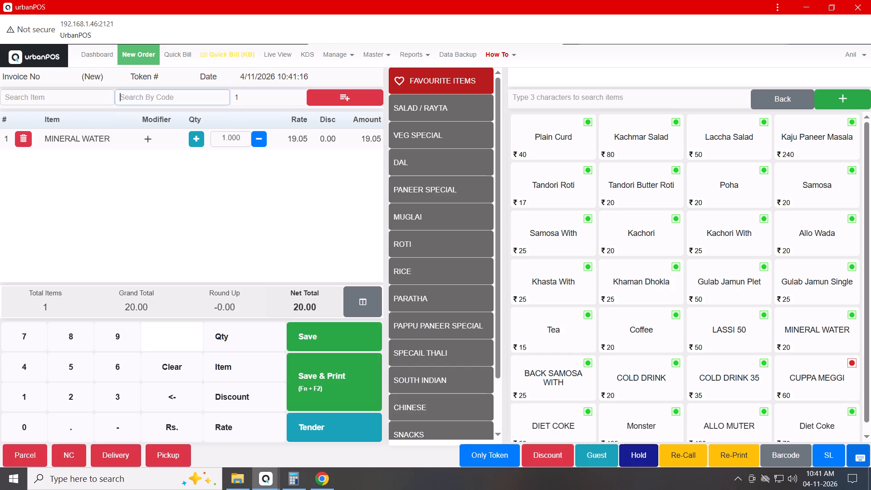
key("F2")
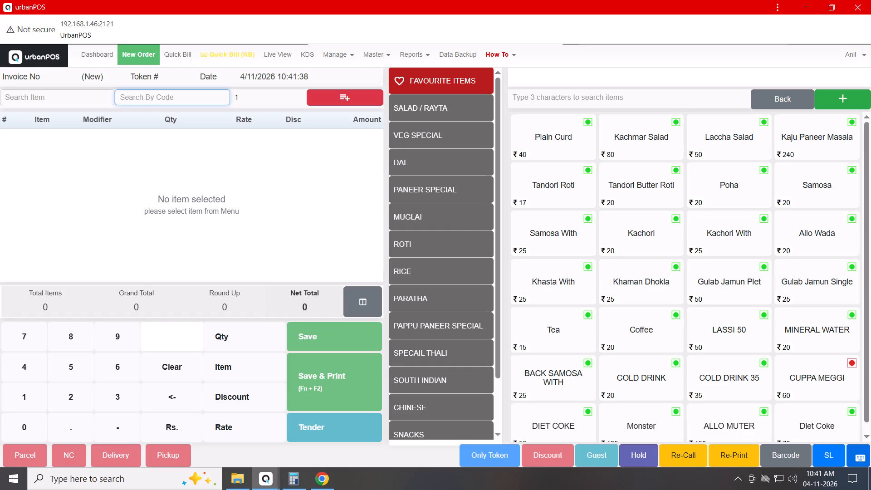
Bill the item with code 1 at the default quantity of 1, and save and print the order.
key("1")
key("Return")
key("Return")
key("F2")
Find Allo Paratha by searching item names for PAR, bill one, and save and print the order.
left_click(77, 95)
type("PAR")
key("Left")
key("Down")
key("Return")
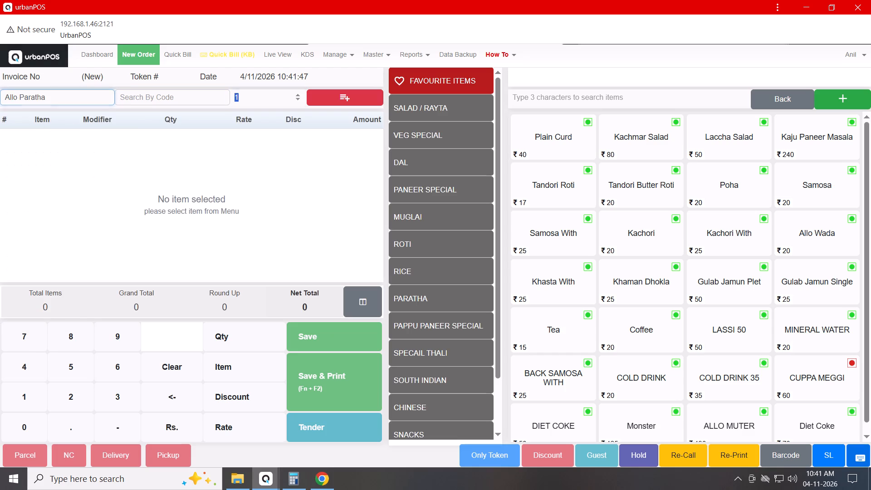
key("Return")
key("F2")
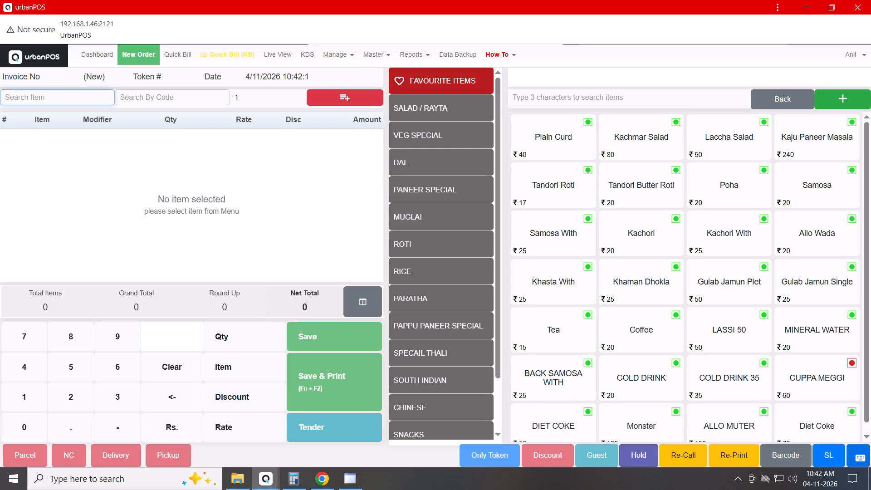